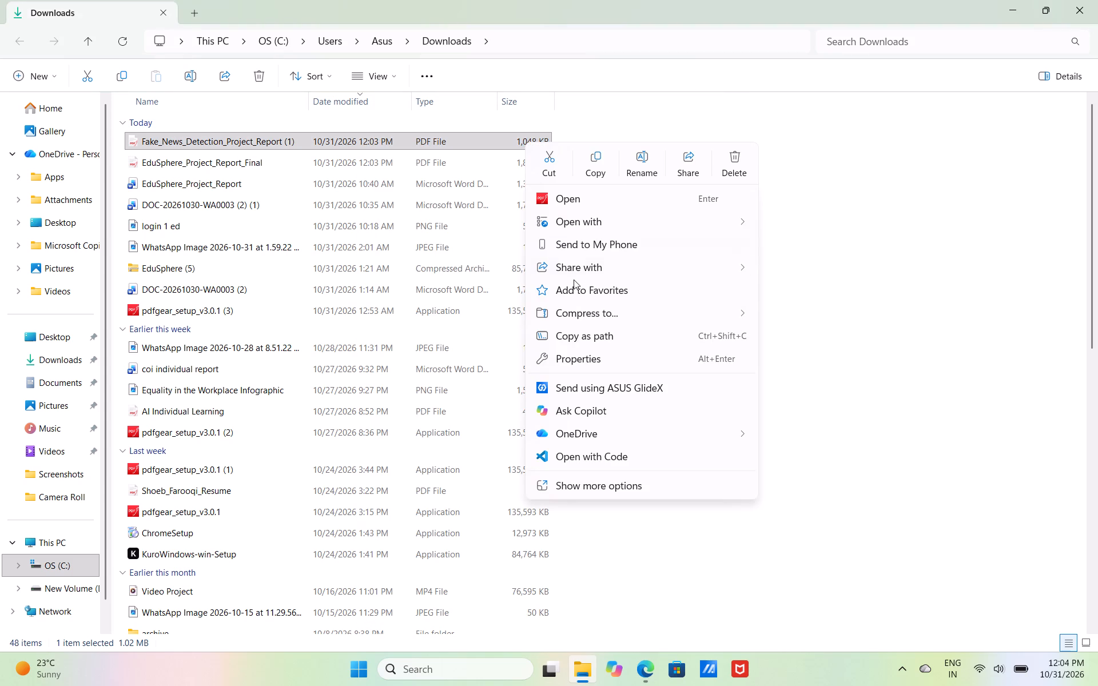
# Open the Fake_News_Detection_Project_Report (1) PDF in Word just this once, accepting conversion to an editable document.
pyautogui.click(618, 217)
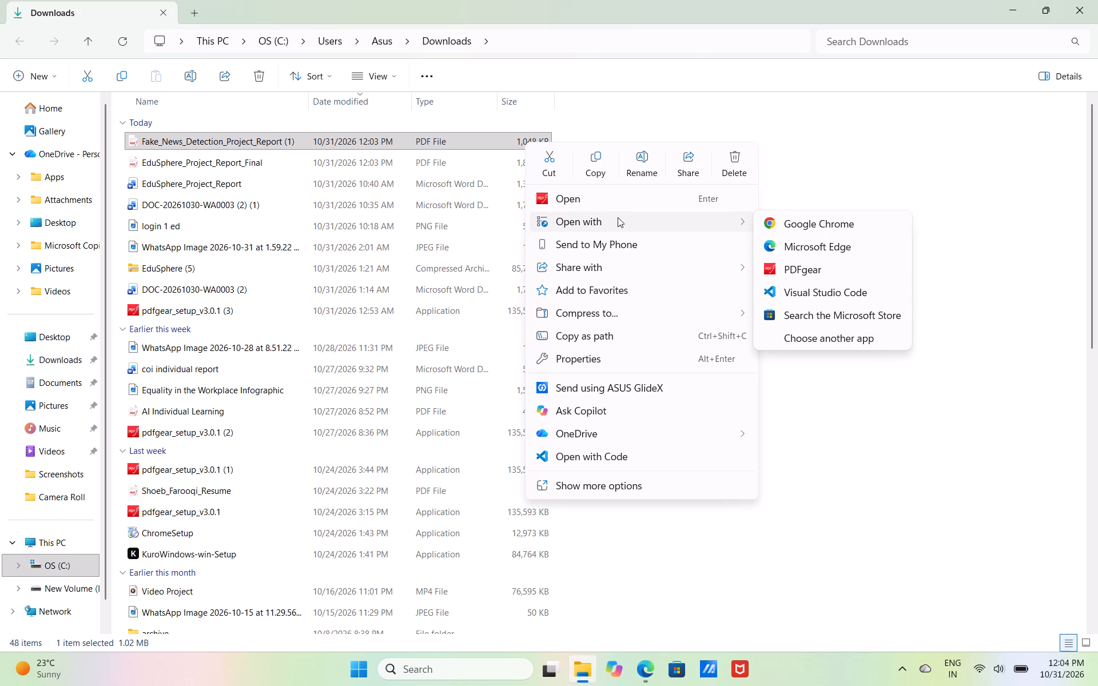
pyautogui.click(829, 338)
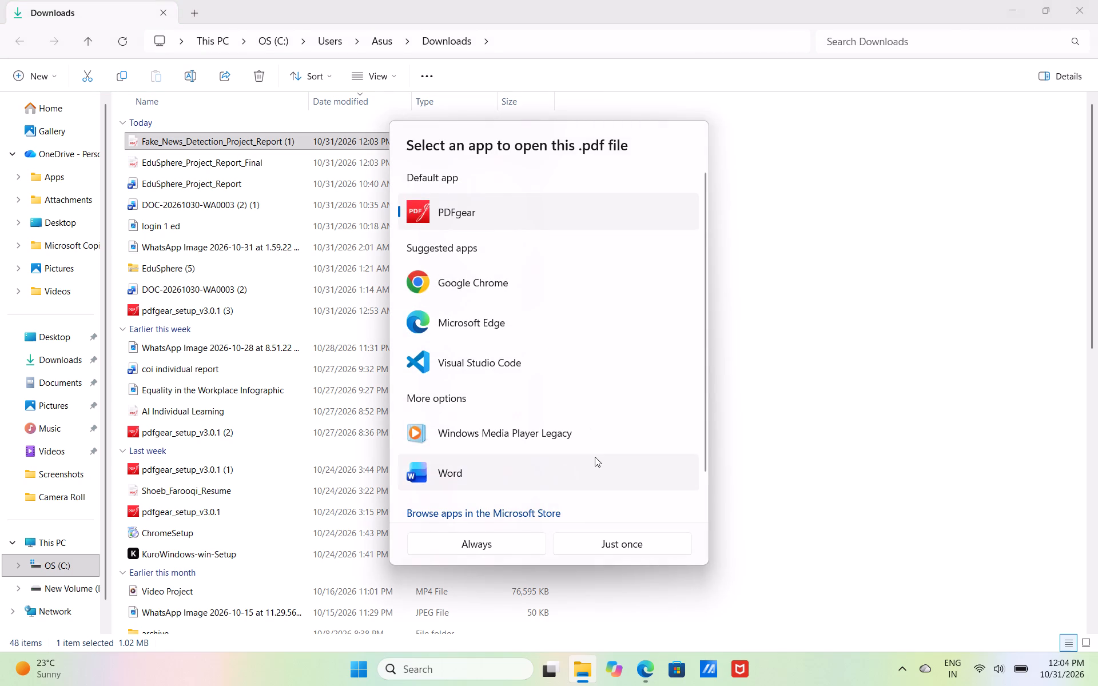
pyautogui.click(595, 457)
pyautogui.click(620, 546)
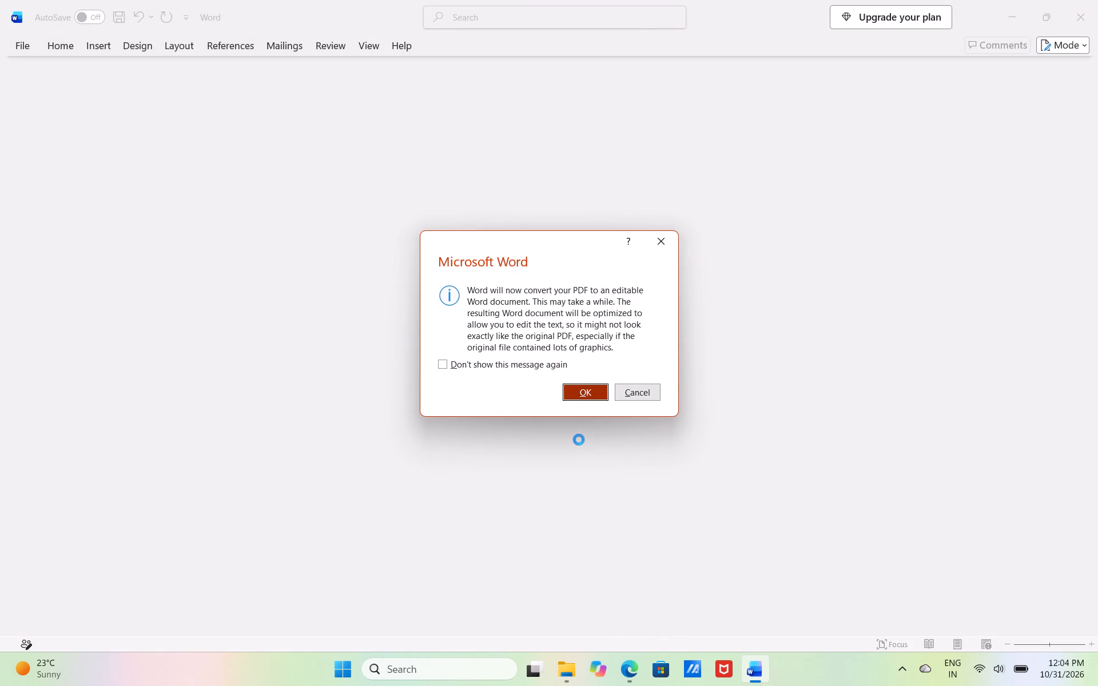
pyautogui.click(585, 389)
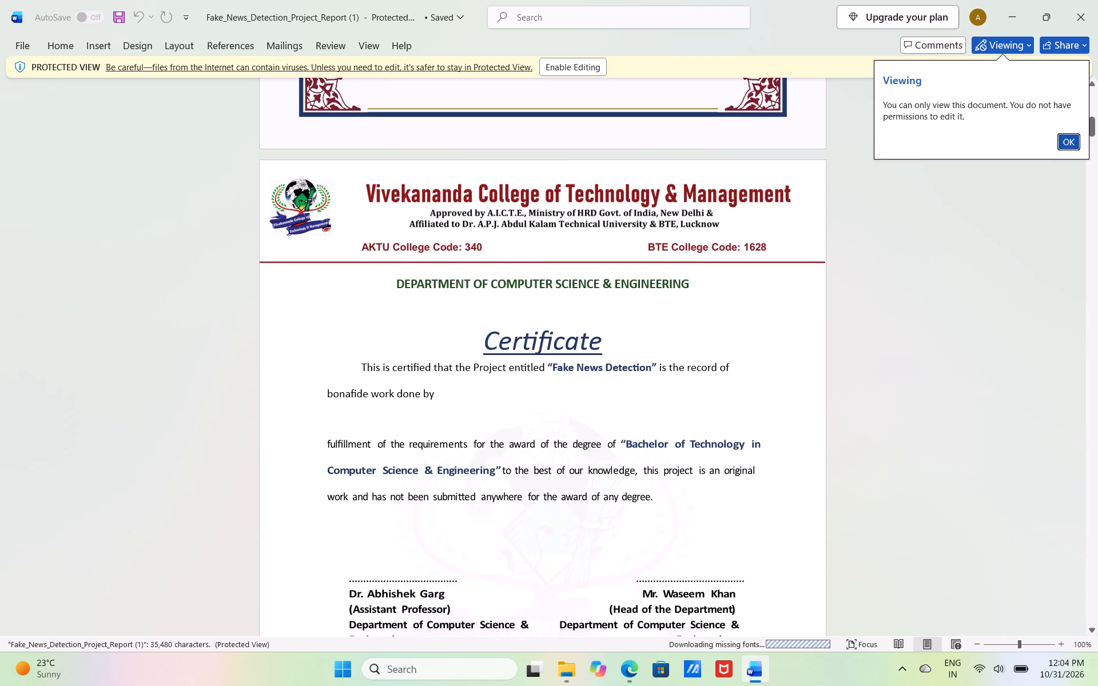
# Look through the converted report's front matter and Chapter 1, examining the abstract, table of contents and list of figures pages.
pyautogui.scroll(-17, 585, 389)
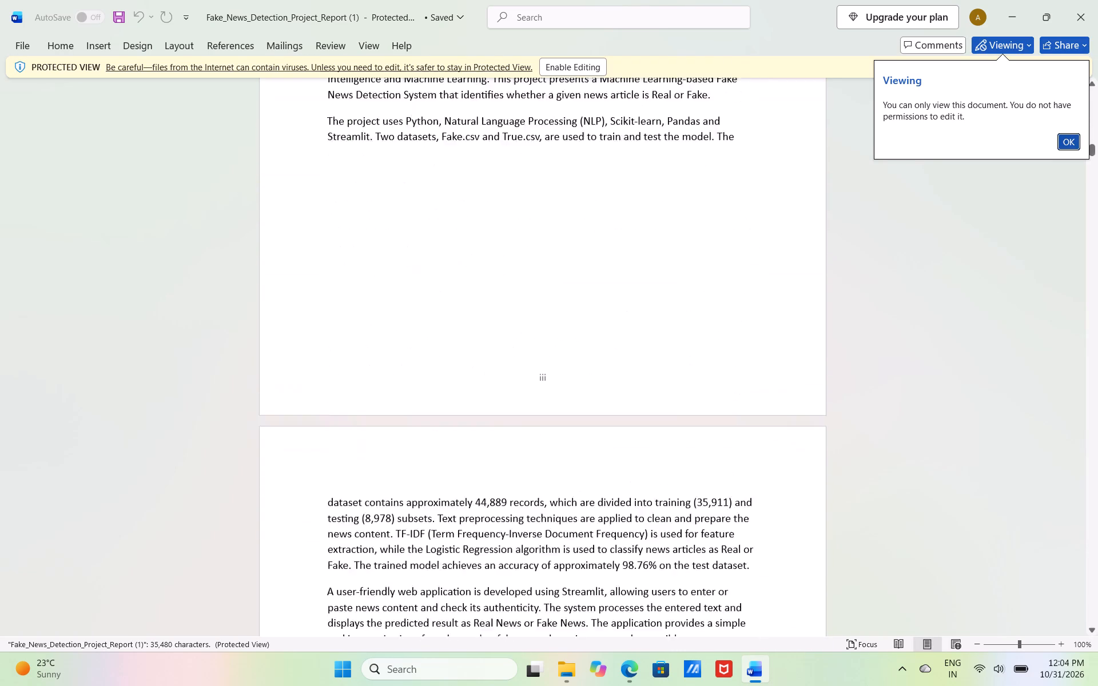
pyautogui.scroll(-16, 585, 389)
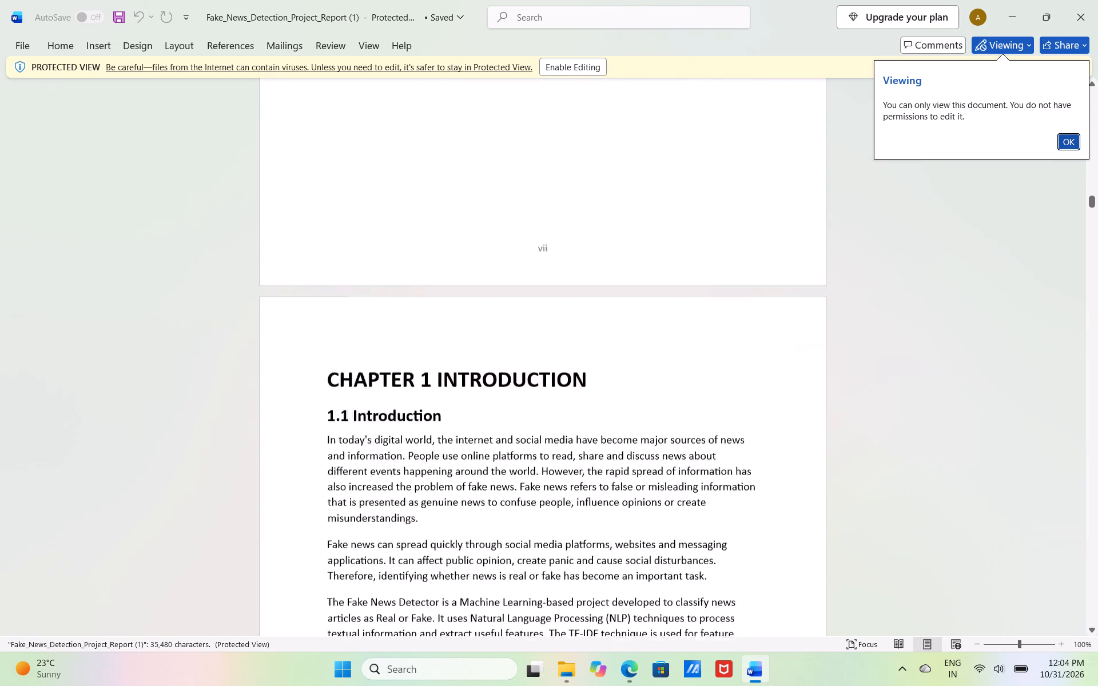
pyautogui.scroll(-10, 585, 389)
pyautogui.scroll(3, 585, 389)
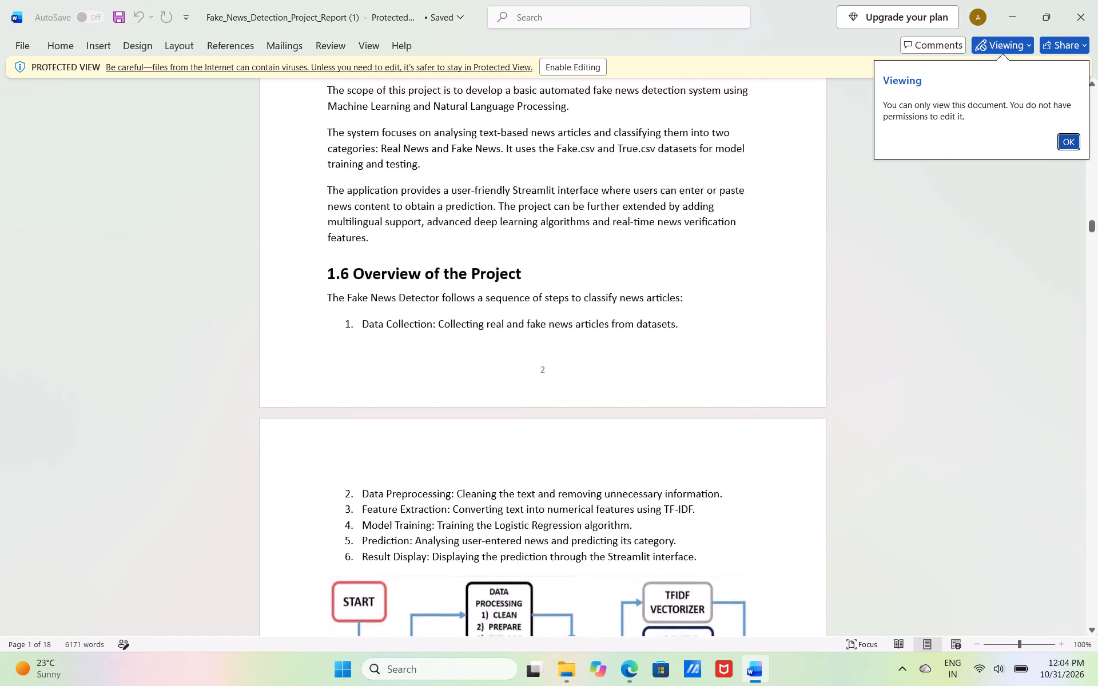
pyautogui.scroll(2, 585, 389)
pyautogui.scroll(-4, 585, 389)
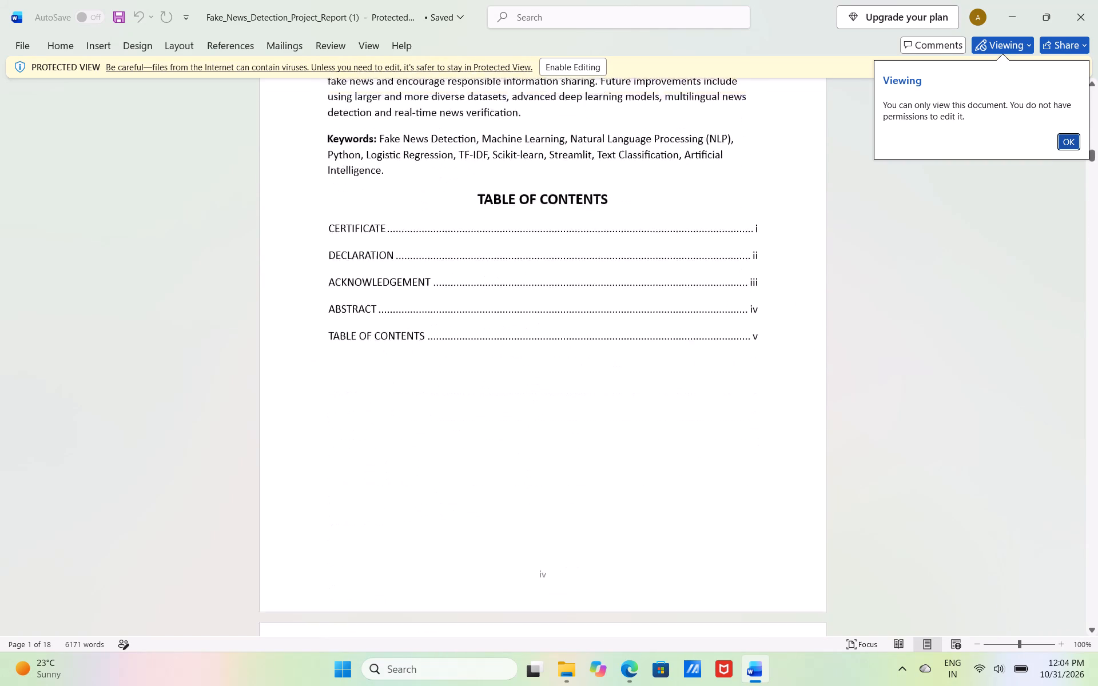
pyautogui.scroll(4, 585, 389)
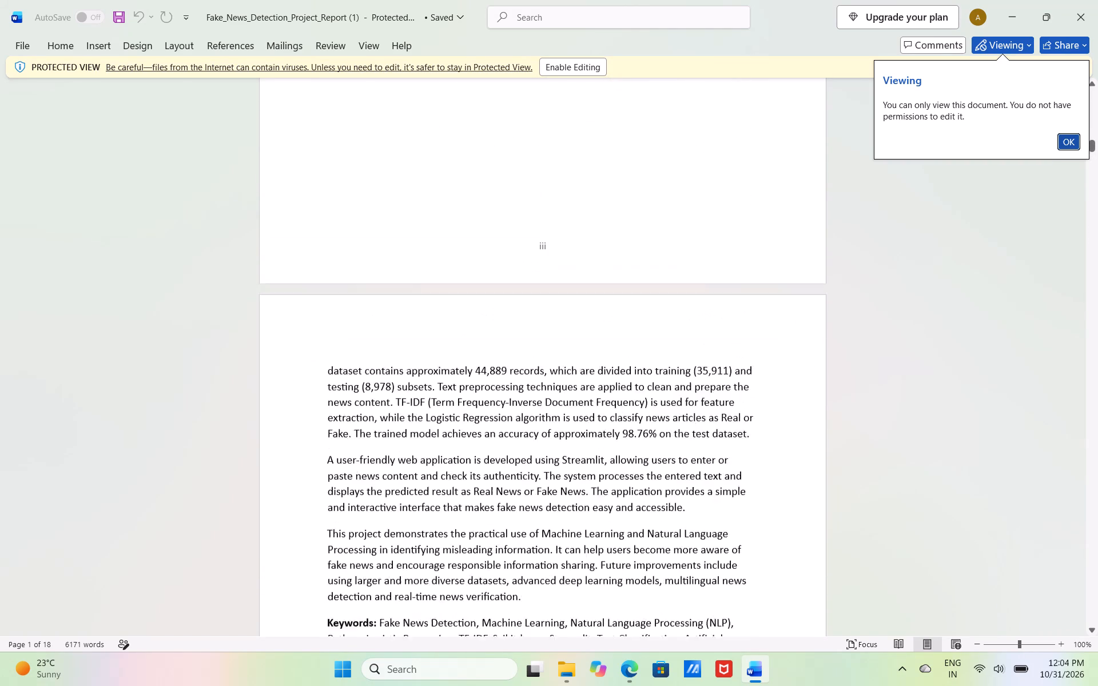
pyautogui.scroll(3, 585, 389)
pyautogui.scroll(-8, 585, 389)
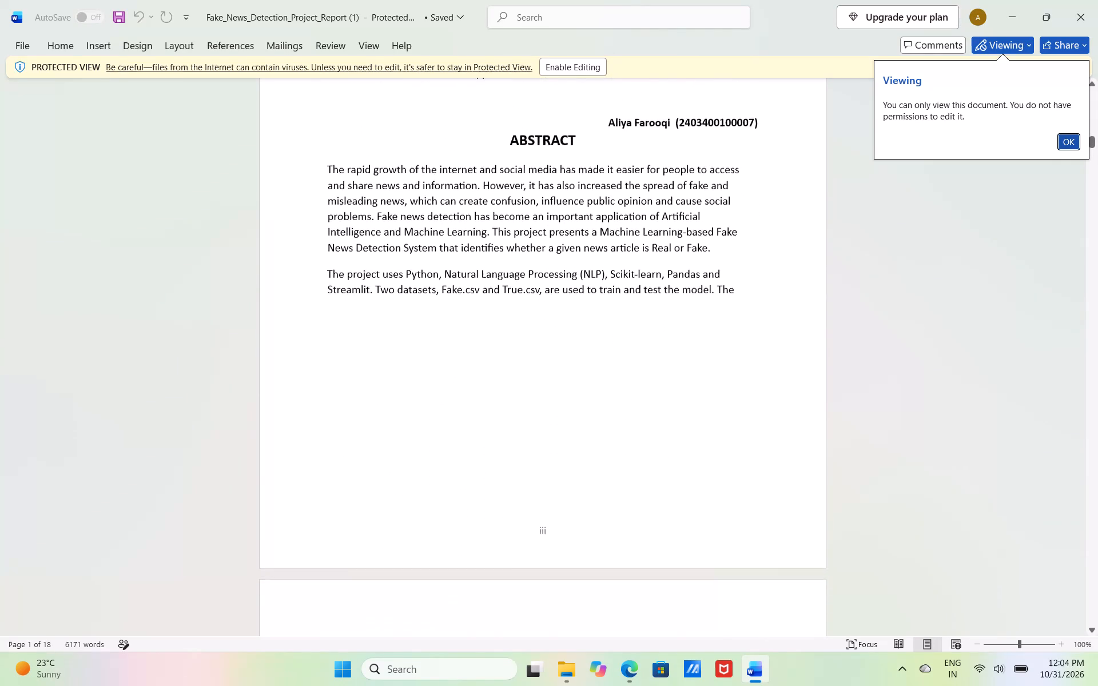
pyautogui.scroll(-10, 585, 389)
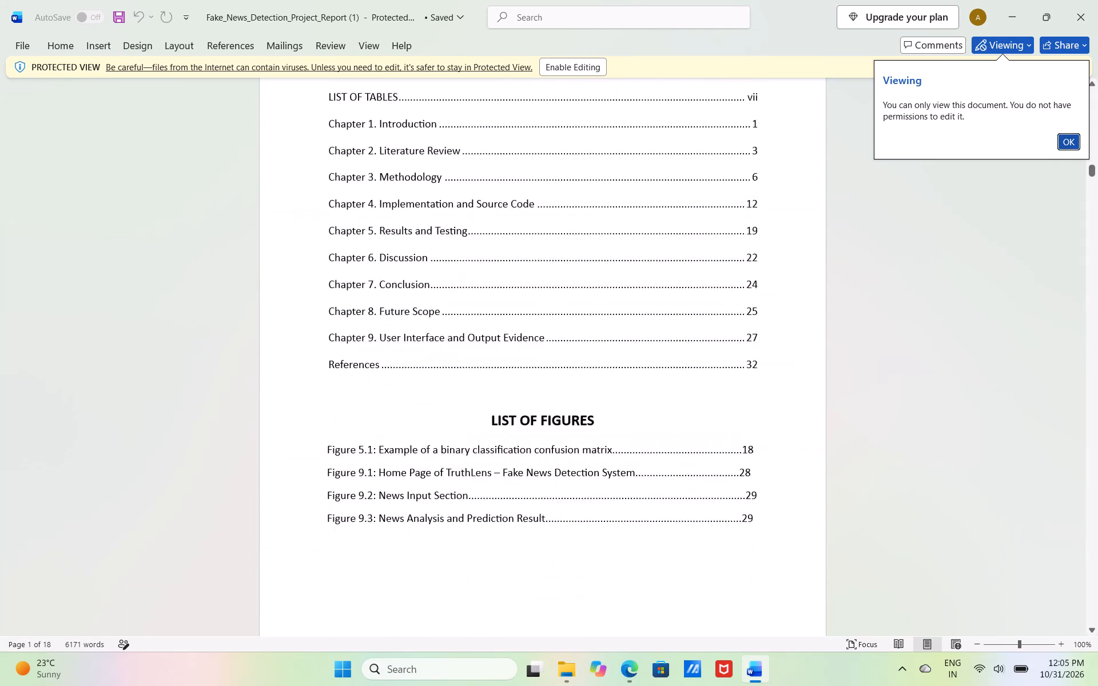
# Close the converted Fake_News_Detection_Project_Report (1) document without enabling editing.
pyautogui.scroll(-10, 585, 389)
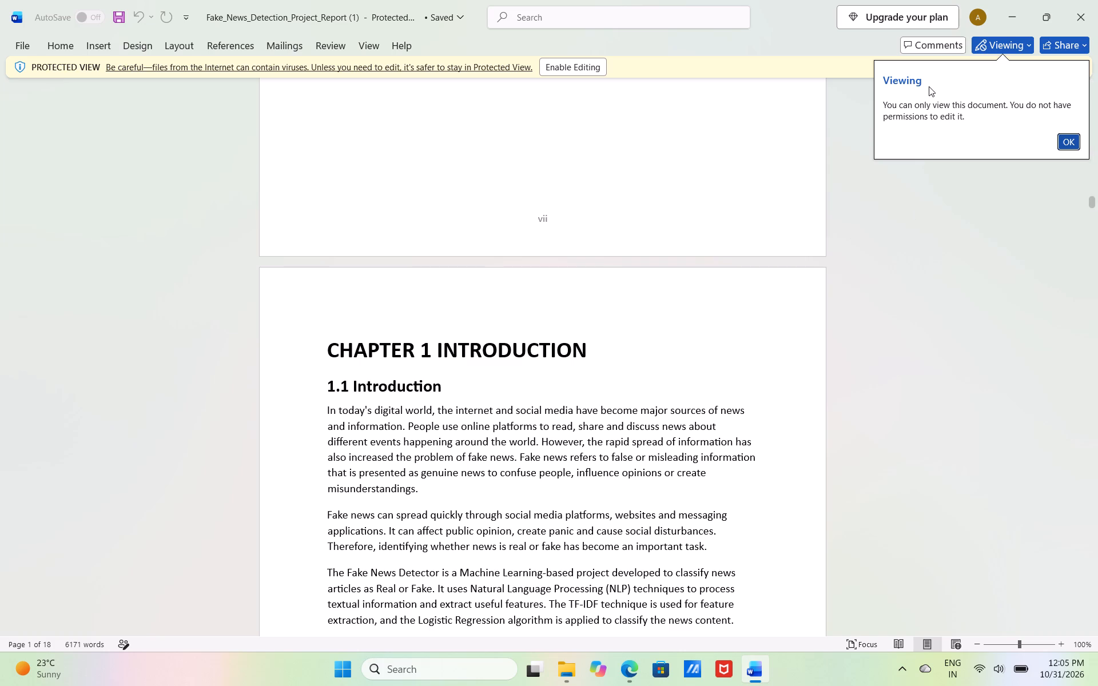
pyautogui.click(1083, 10)
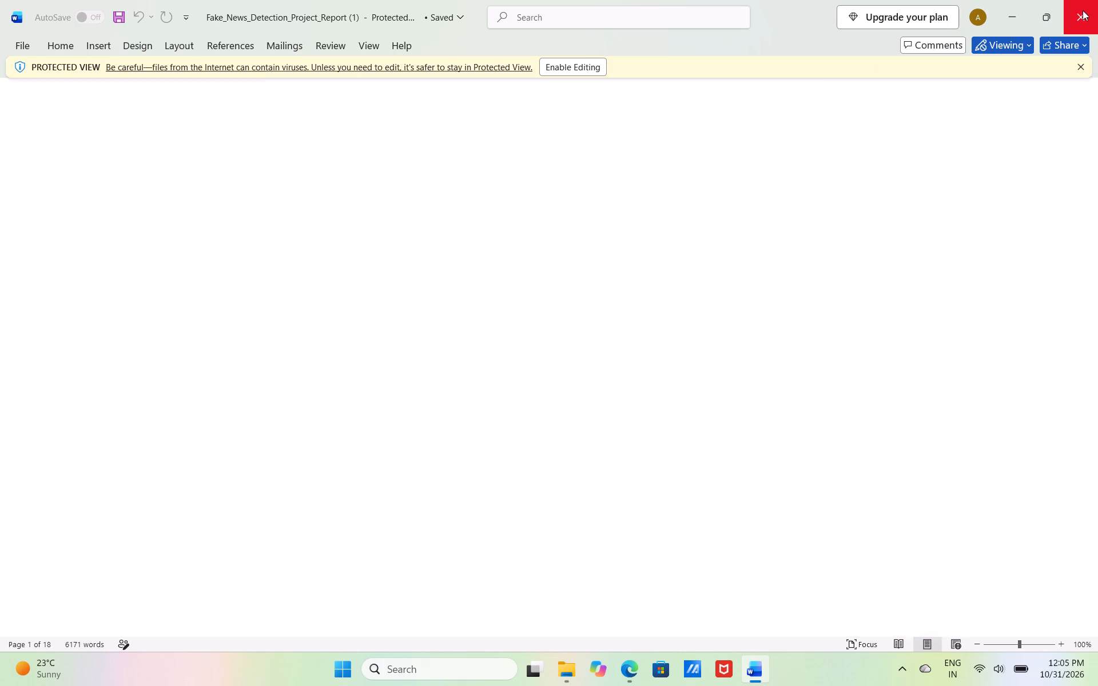
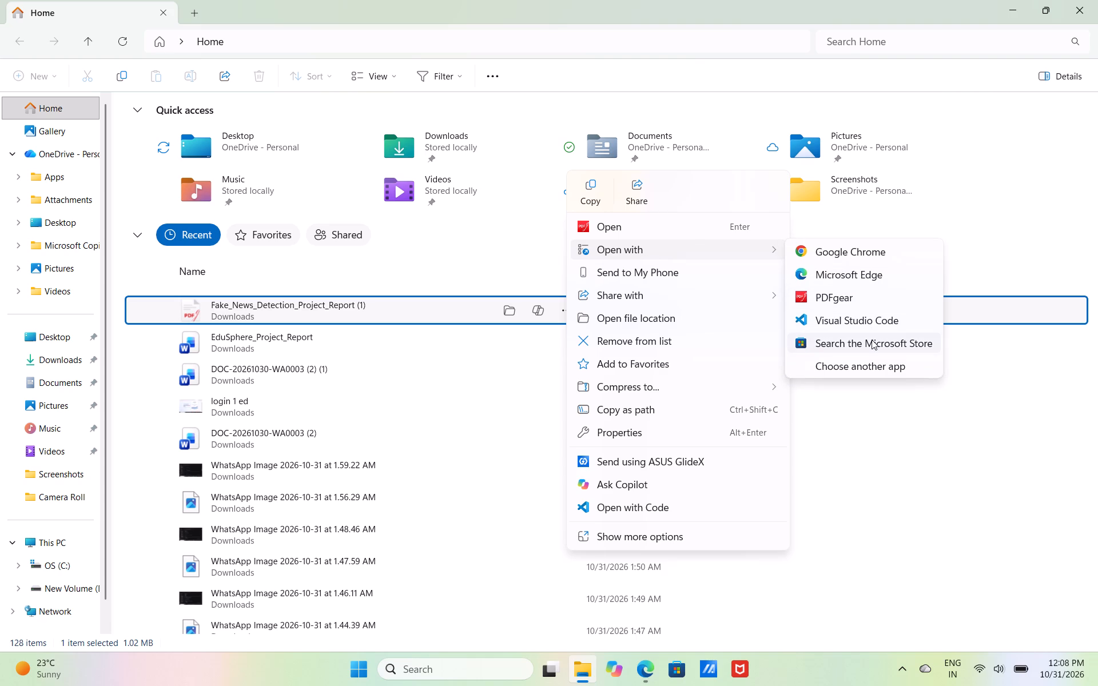
# Bring up the full choice of apps for opening the Fake_News_Detection_Project_Report (1) PDF.
pyautogui.click(882, 367)
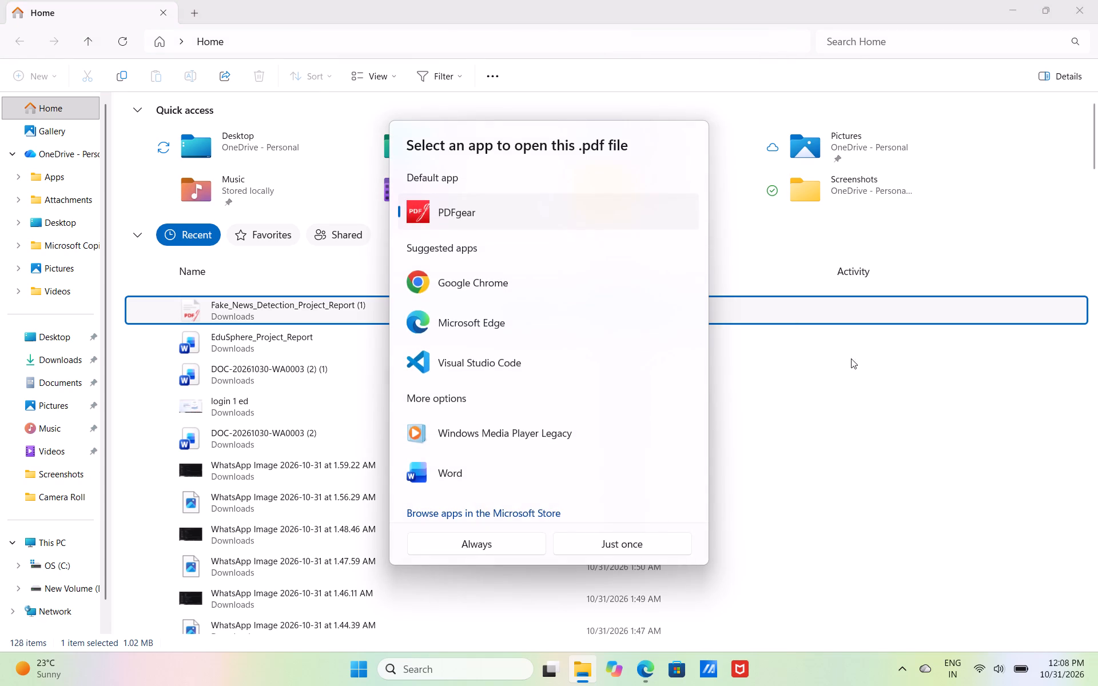
# Open the Fake_News_Detection_Project_Report (1) PDF in Word just this once, accept its conversion to an editable document, and dismiss the viewing-only notice.
pyautogui.click(520, 474)
pyautogui.click(613, 541)
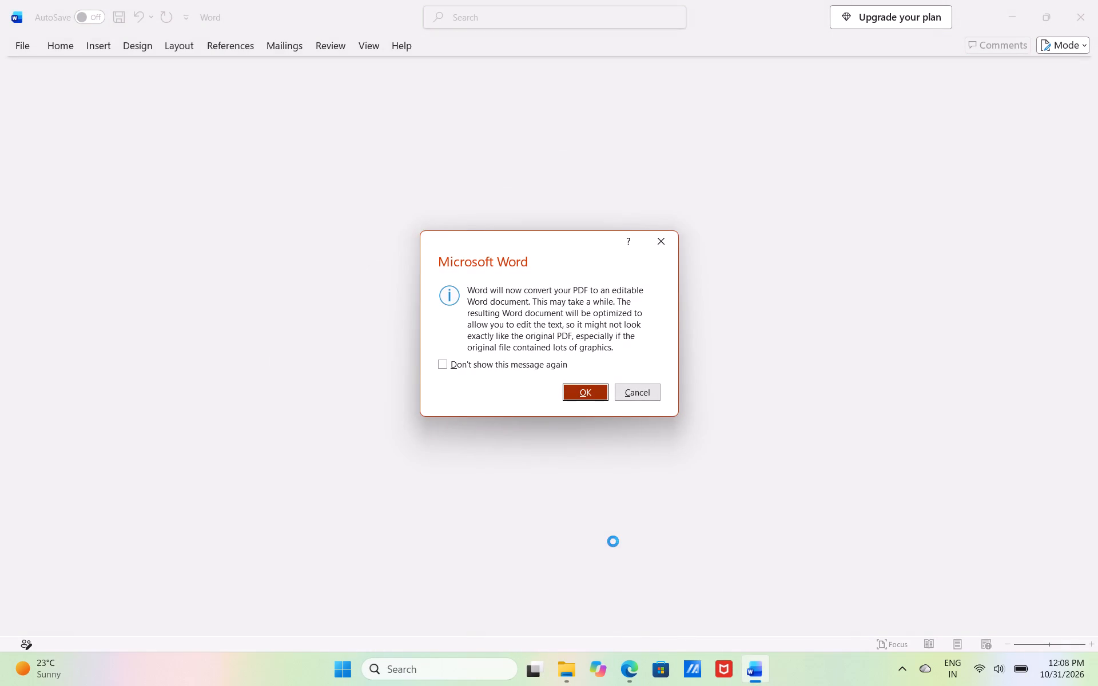
pyautogui.click(578, 396)
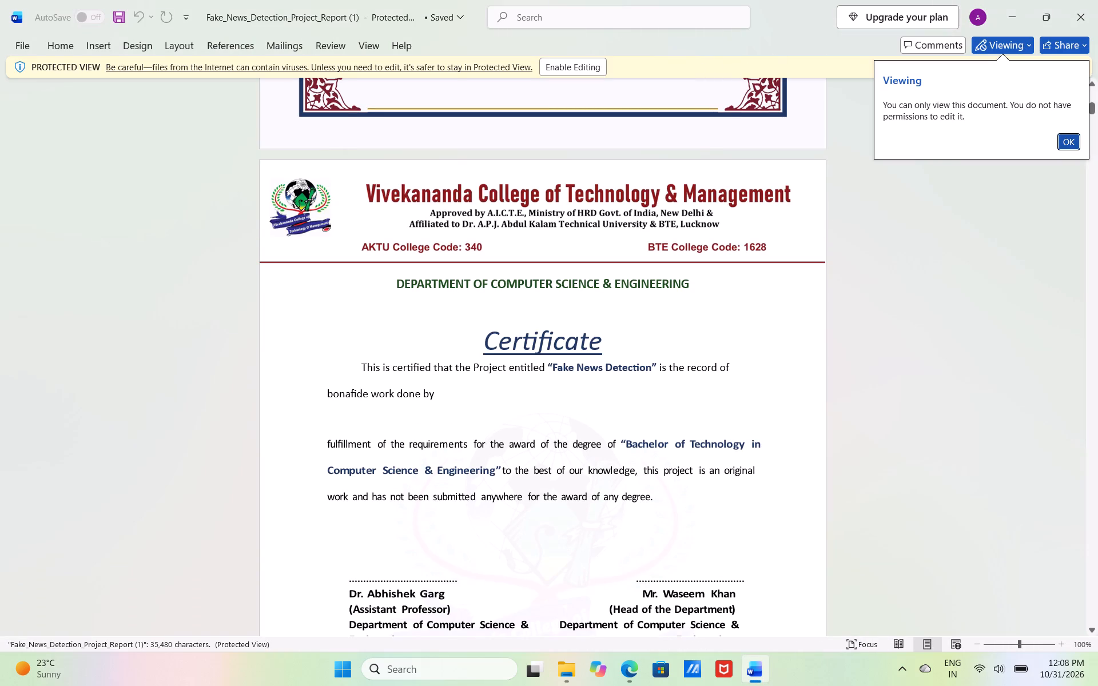
pyautogui.press('Up')
pyautogui.press('Up')
pyautogui.press('Up')
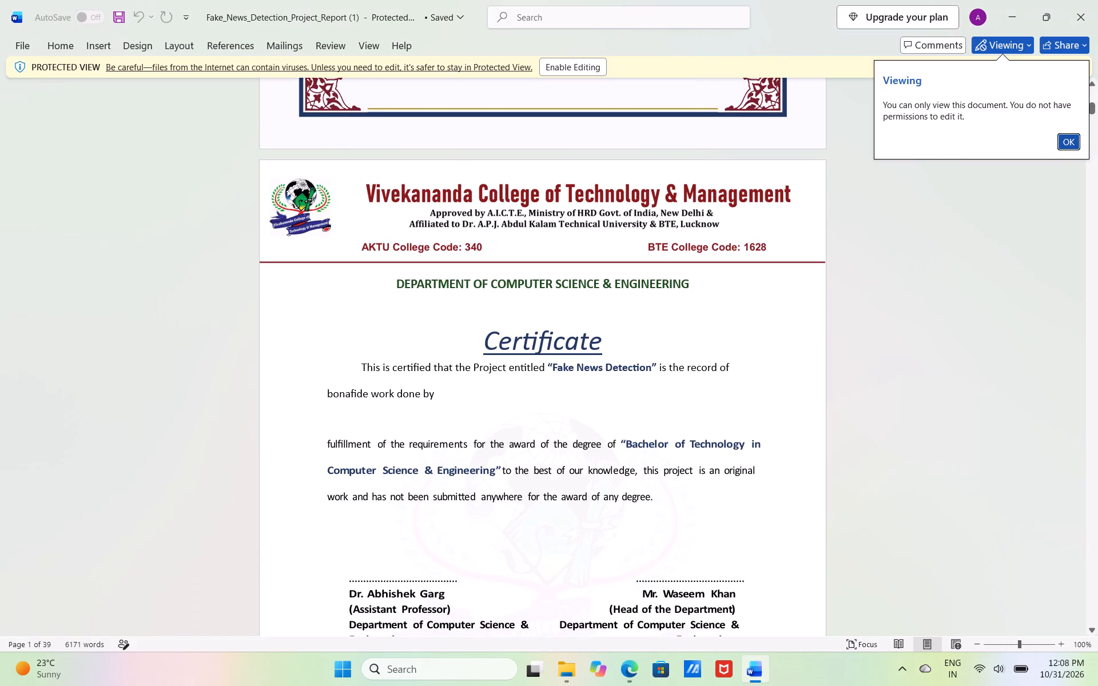
pyautogui.click(1063, 145)
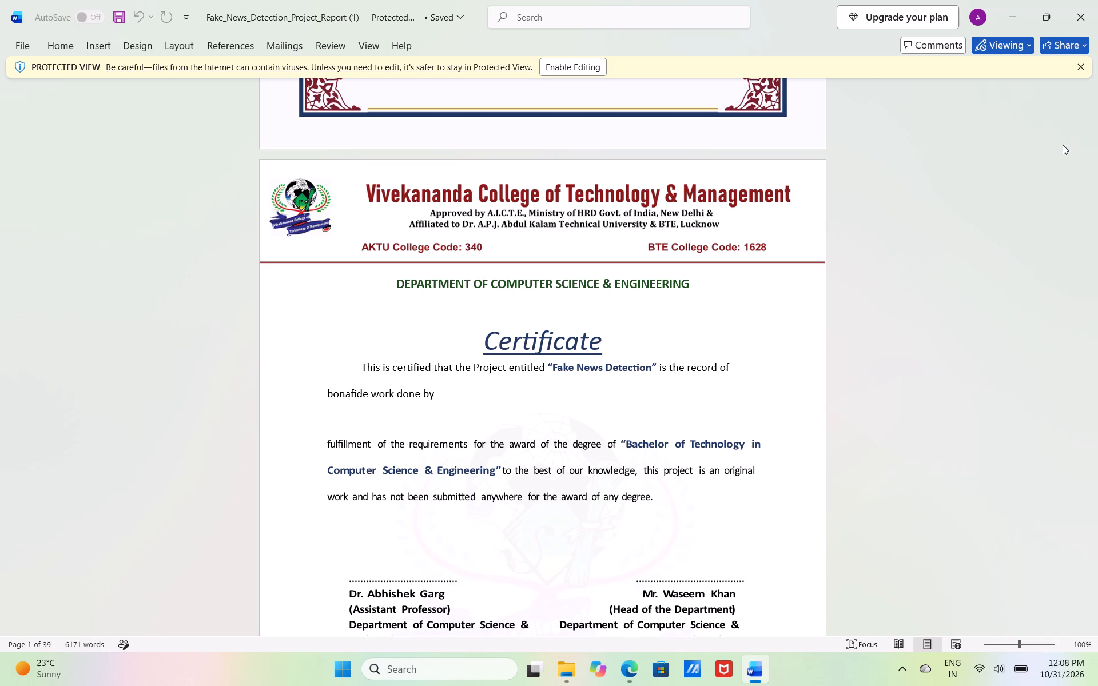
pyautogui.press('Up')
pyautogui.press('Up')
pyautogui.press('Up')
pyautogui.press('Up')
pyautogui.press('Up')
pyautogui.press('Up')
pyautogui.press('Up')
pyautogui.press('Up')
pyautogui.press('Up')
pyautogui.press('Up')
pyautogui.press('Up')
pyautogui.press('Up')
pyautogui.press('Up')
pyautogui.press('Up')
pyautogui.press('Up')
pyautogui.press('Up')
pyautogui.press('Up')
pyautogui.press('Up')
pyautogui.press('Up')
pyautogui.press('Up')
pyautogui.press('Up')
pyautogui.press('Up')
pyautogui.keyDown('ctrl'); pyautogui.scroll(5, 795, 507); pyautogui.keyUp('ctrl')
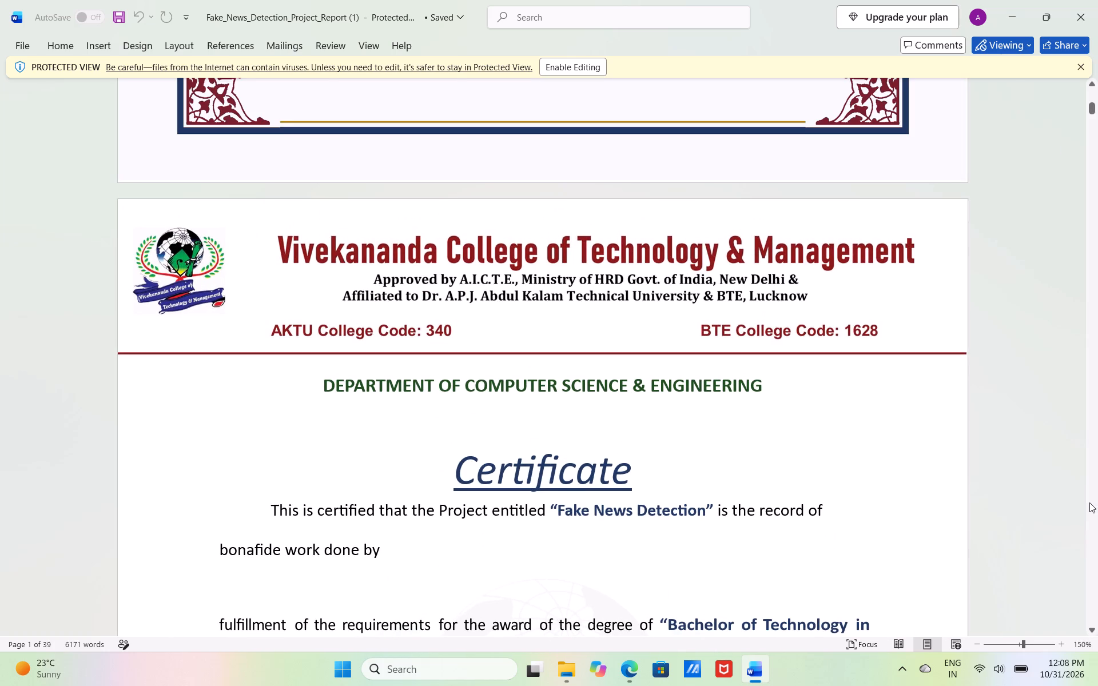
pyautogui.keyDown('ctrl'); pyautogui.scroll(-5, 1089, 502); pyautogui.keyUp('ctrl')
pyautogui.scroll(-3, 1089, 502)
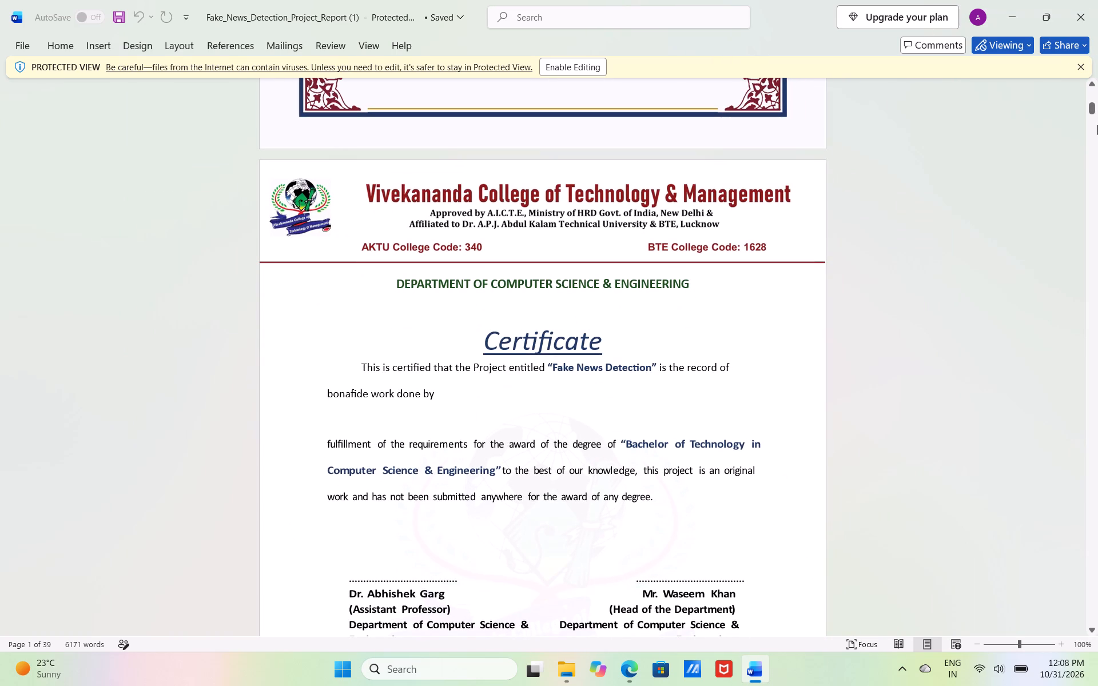
# Look through the protected report from the acknowledgement and abstract pages to sections 1.4 and 1.5 of Chapter 1.
pyautogui.click(1093, 138)
pyautogui.tripleClick(1093, 138)
pyautogui.tripleClick(1093, 138)
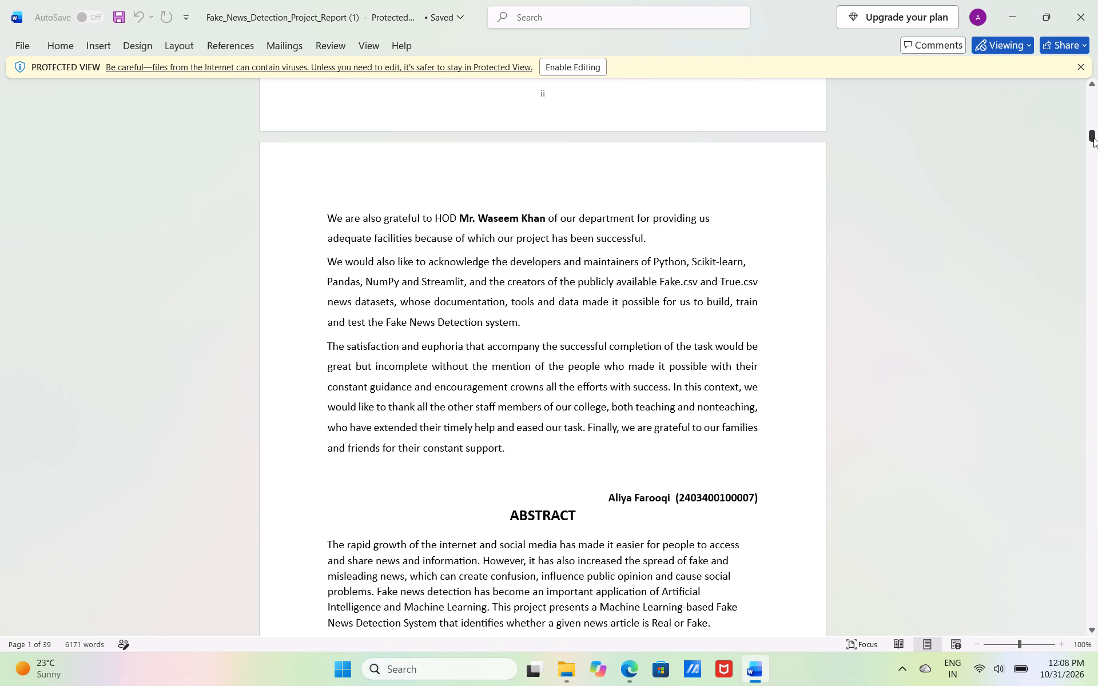
pyautogui.click(1093, 138)
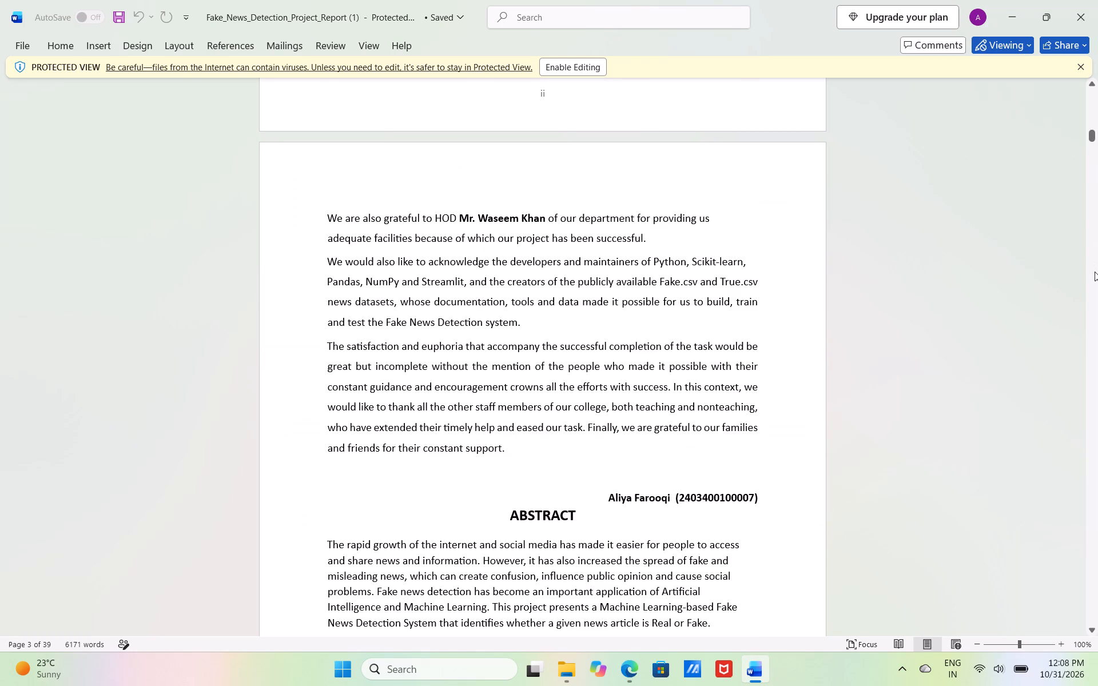
pyautogui.click(1095, 272)
pyautogui.tripleClick(1095, 272)
pyautogui.tripleClick(1095, 272)
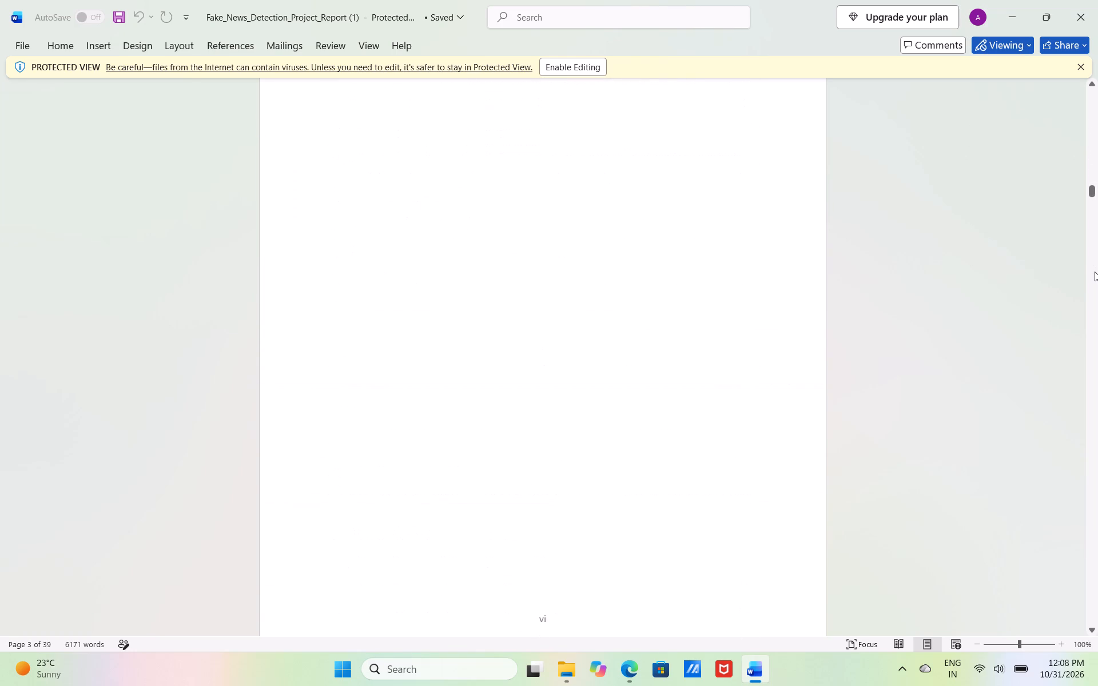
pyautogui.doubleClick(1095, 272)
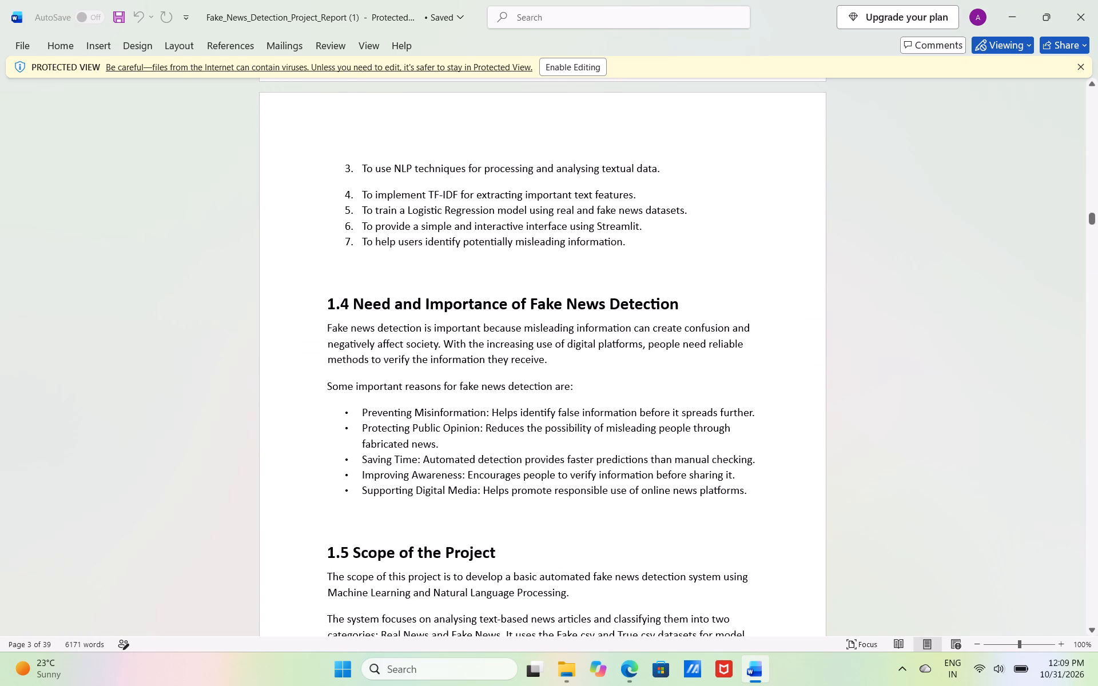
# Enable editing of the protected report, accepting conversion of the PDF to an editable Word document.
pyautogui.click(592, 62)
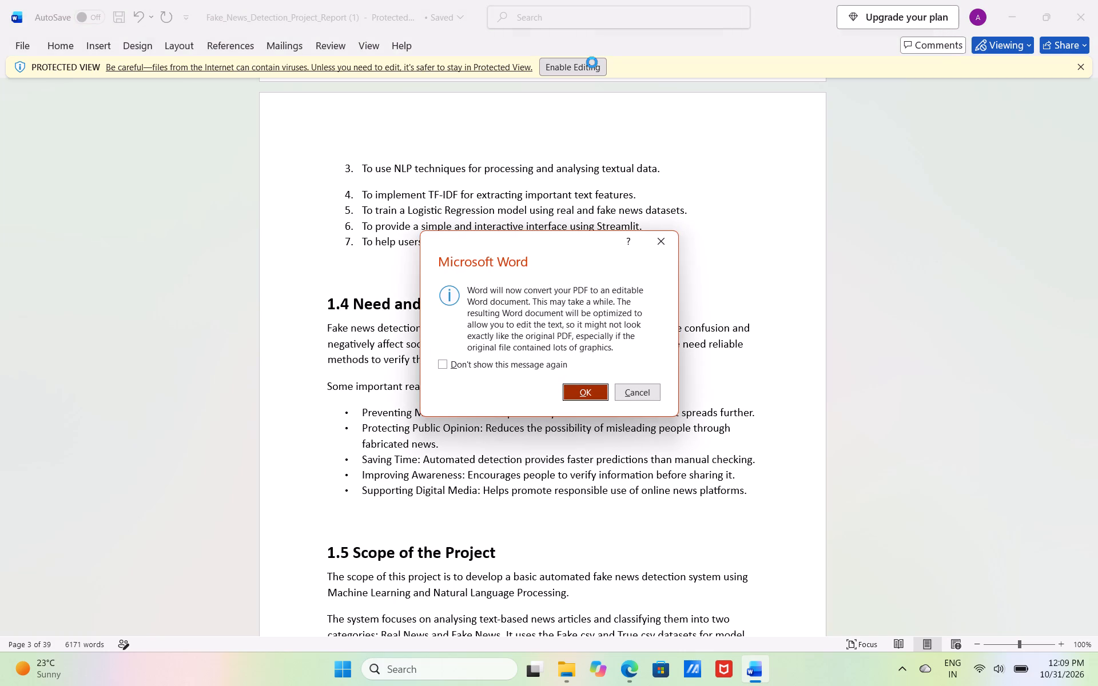
pyautogui.click(588, 394)
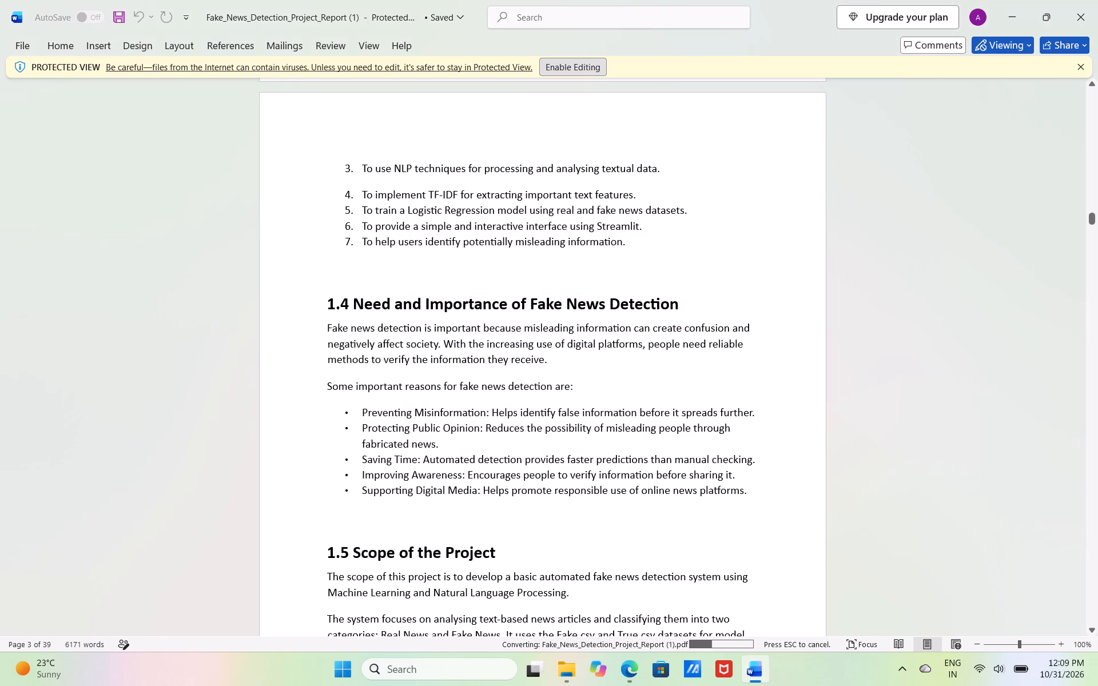
# Look through the editable report's certificate, declaration and acknowledgement pages, examining how the sections are laid out.
pyautogui.hotkey('shift', 'Up')
pyautogui.press('Up')
pyautogui.press('Up')
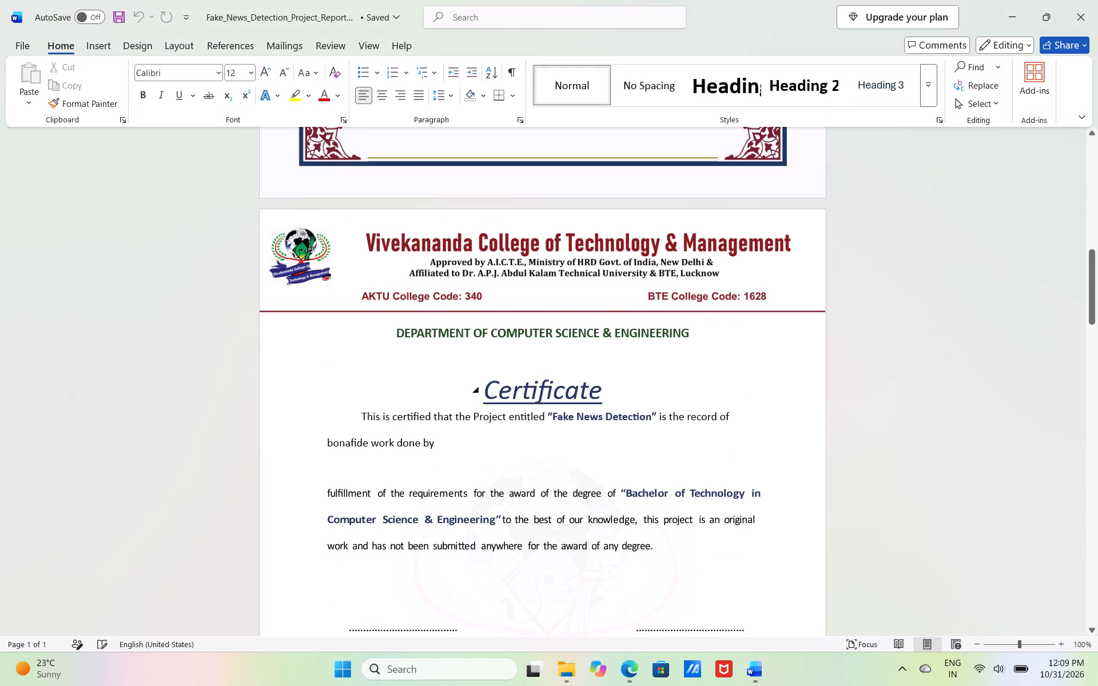
pyautogui.press('Up')
pyautogui.press('Up')
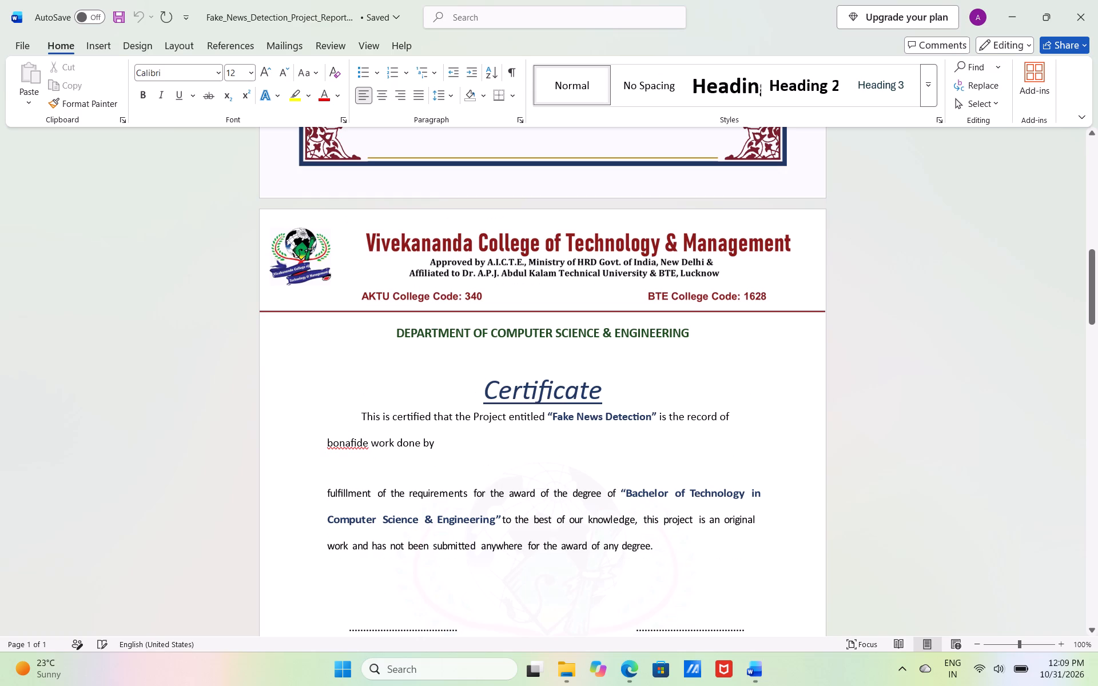
pyautogui.press('Down')
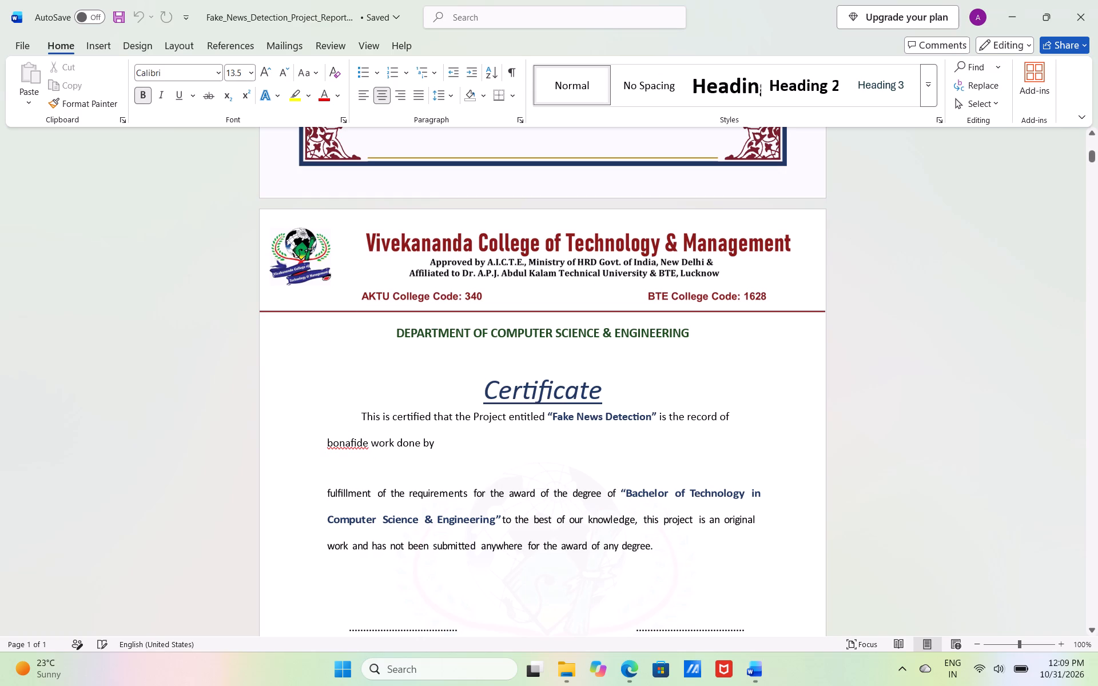
pyautogui.press('Down')
pyautogui.press('Down')
pyautogui.press('Down')
pyautogui.tripleClick(1092, 628)
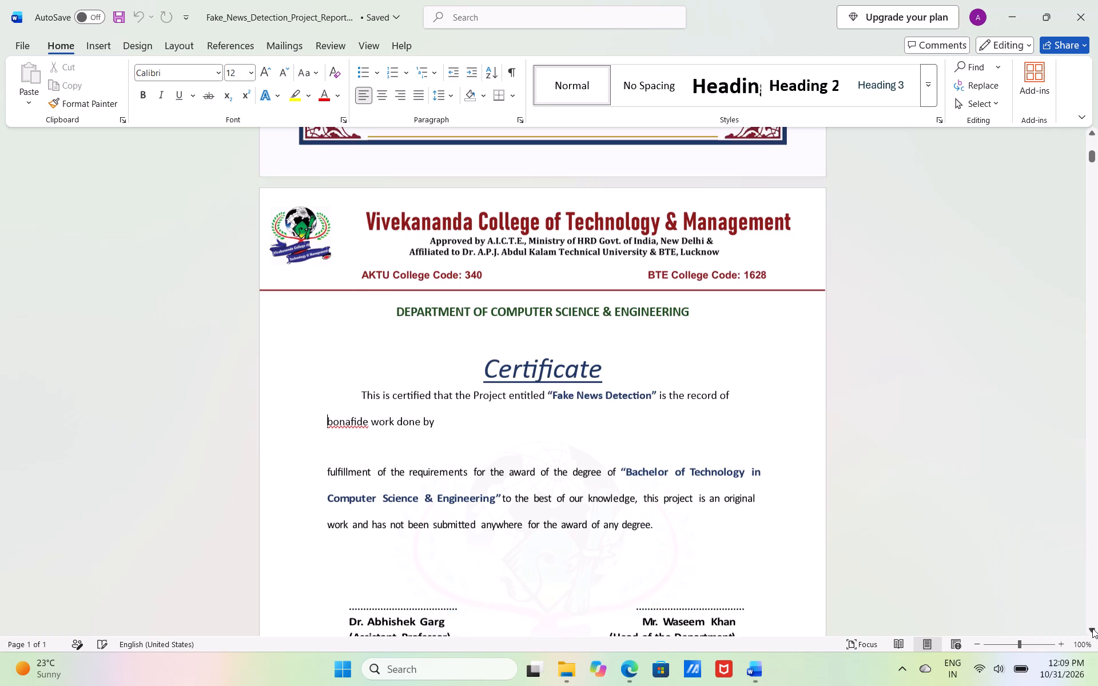
pyautogui.tripleClick(1092, 628)
pyautogui.click(1092, 628)
pyautogui.press('Down')
pyautogui.press('Down')
pyautogui.press('Down')
pyautogui.press('Down')
pyautogui.press('Down')
pyautogui.press('Down')
pyautogui.press('Down')
pyautogui.press('Down')
pyautogui.press('Down')
pyautogui.press('Down')
pyautogui.press('Down')
pyautogui.press('Down')
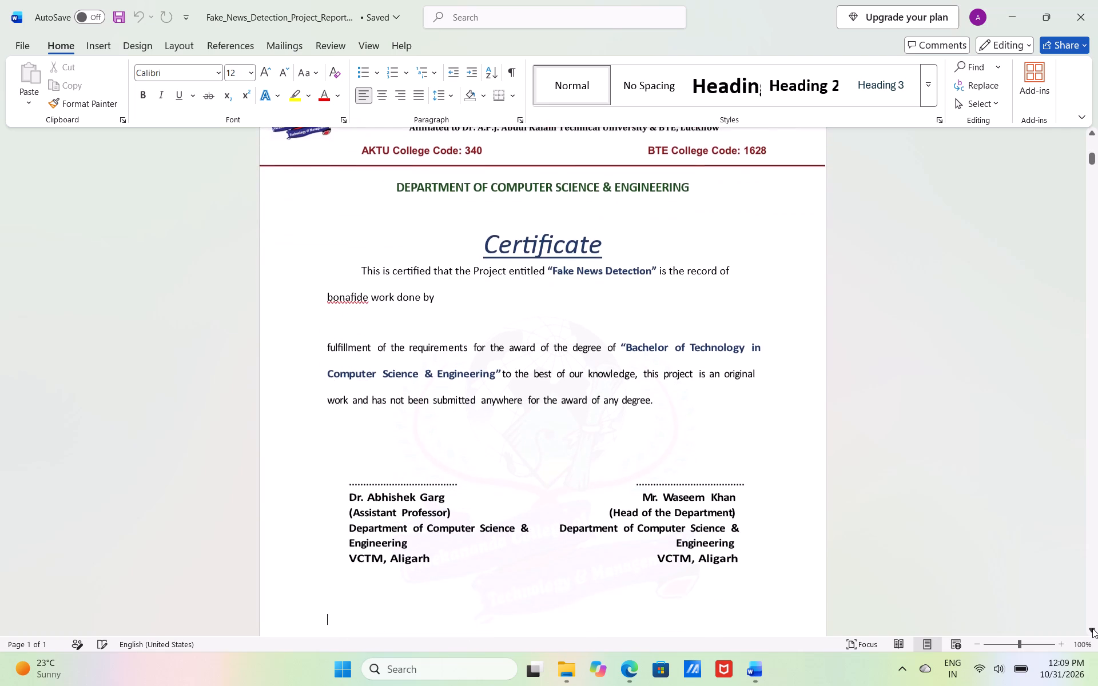
pyautogui.press('Down')
pyautogui.press('Down')
pyautogui.press('Down')
pyautogui.press('Down')
pyautogui.press('Down')
pyautogui.press('Down')
pyautogui.press('Down')
pyautogui.press('Down')
pyautogui.press('Down')
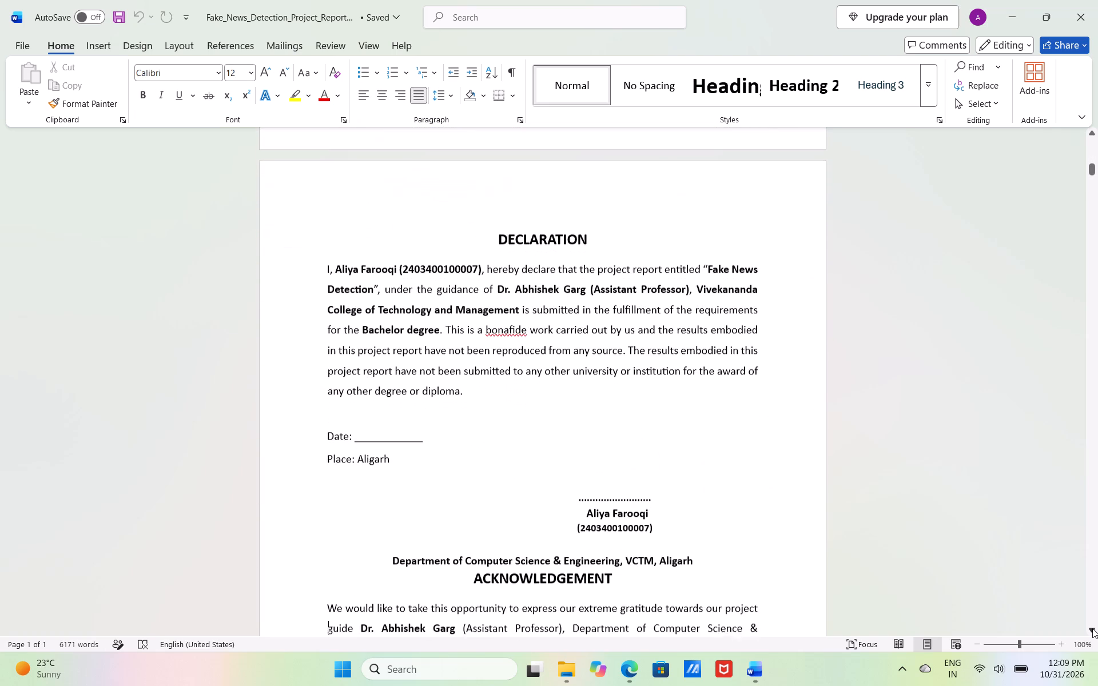
pyautogui.press('Down')
pyautogui.press('Down')
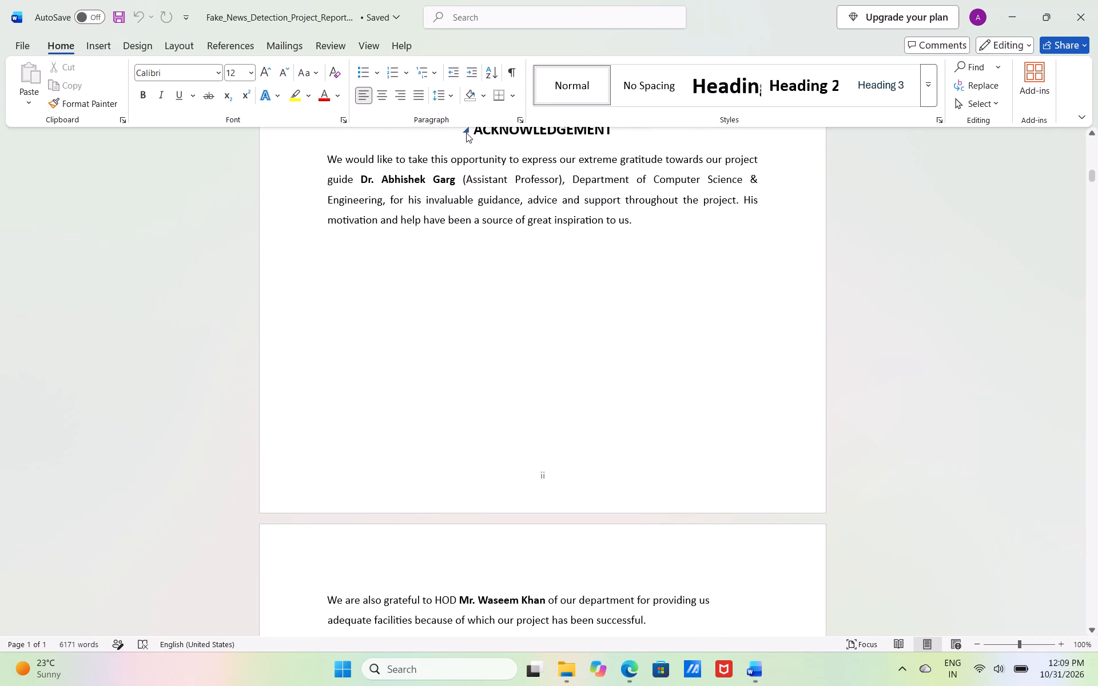
# Insert three empty lines before the ACKNOWLEDGEMENT heading to push it off the declaration page onto the next page.
pyautogui.doubleClick(466, 131)
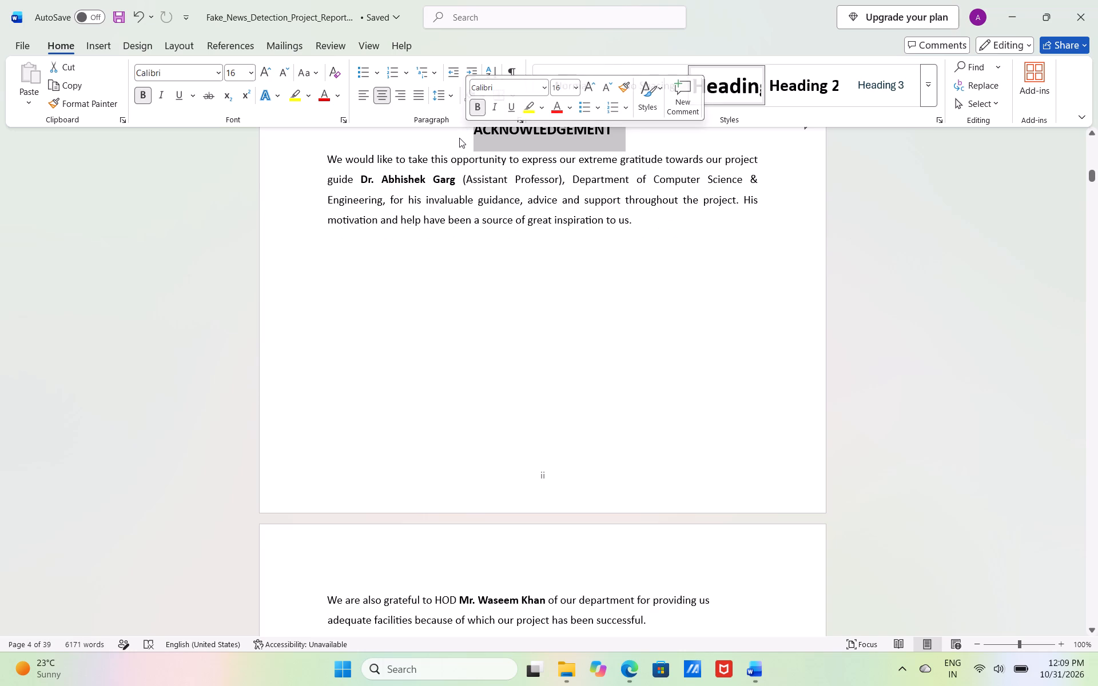
pyautogui.click(459, 138)
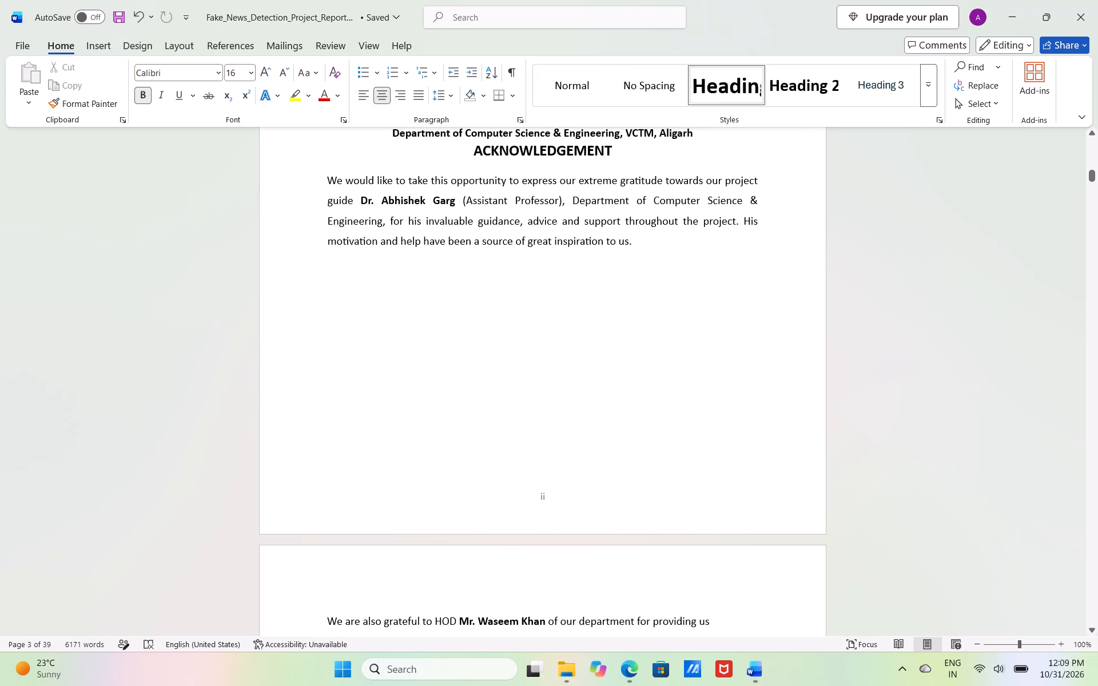
pyautogui.press('Return')
pyautogui.press('Return')
pyautogui.press('Return')
pyautogui.press('Return')
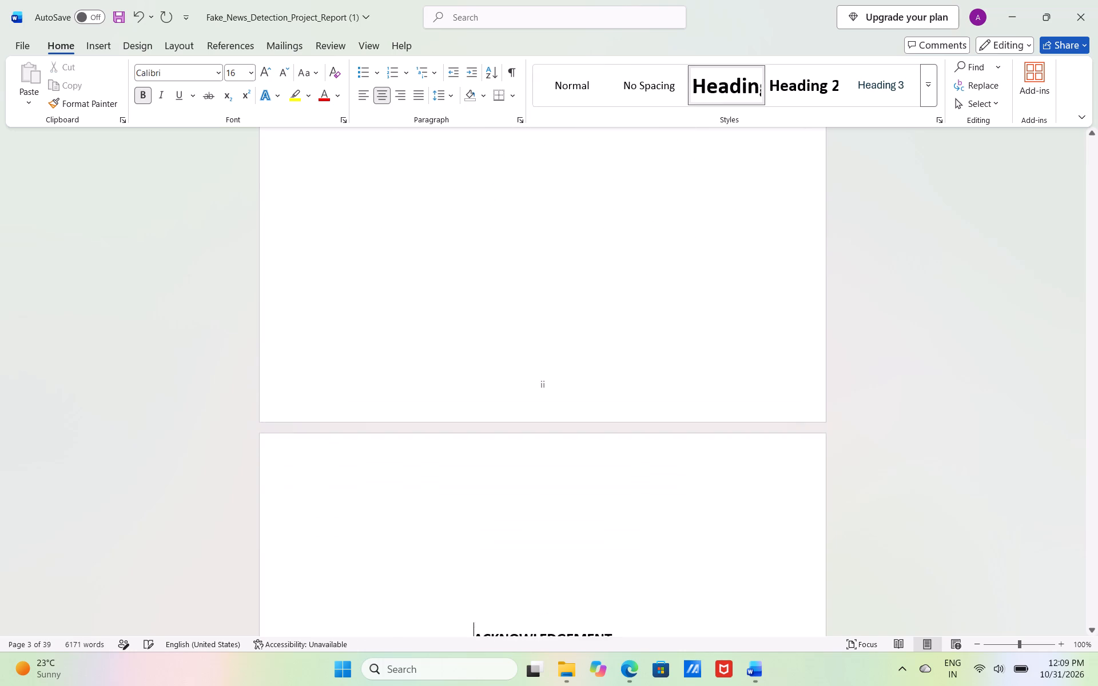
pyautogui.press('BackSpace')
pyautogui.press('BackSpace')
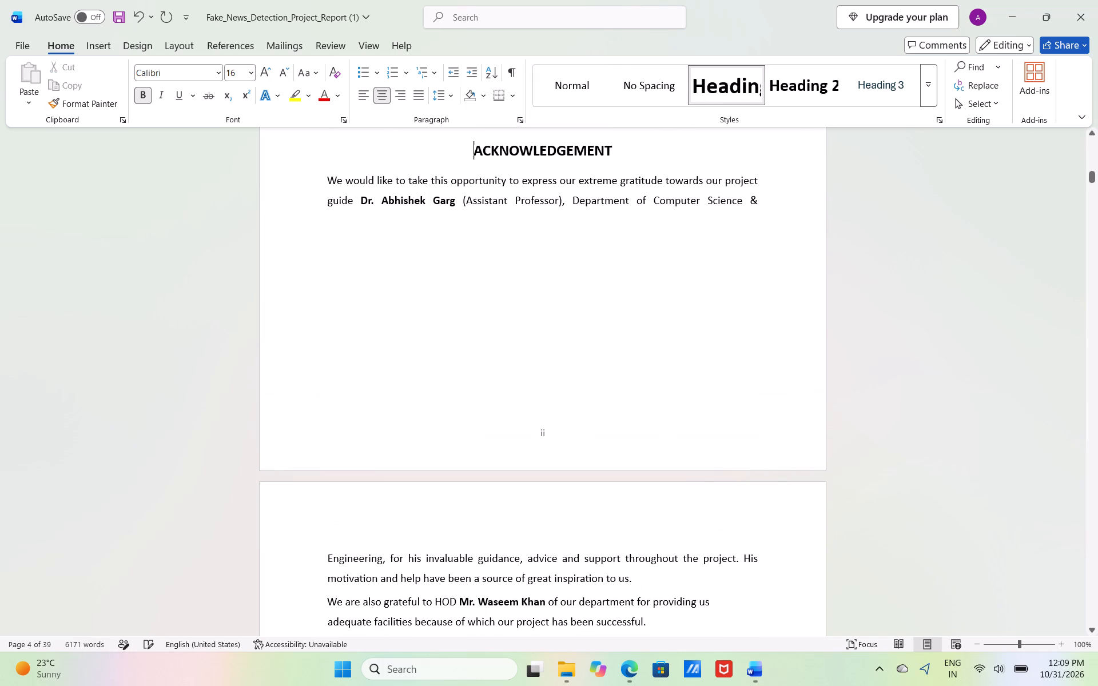
pyautogui.press('Return')
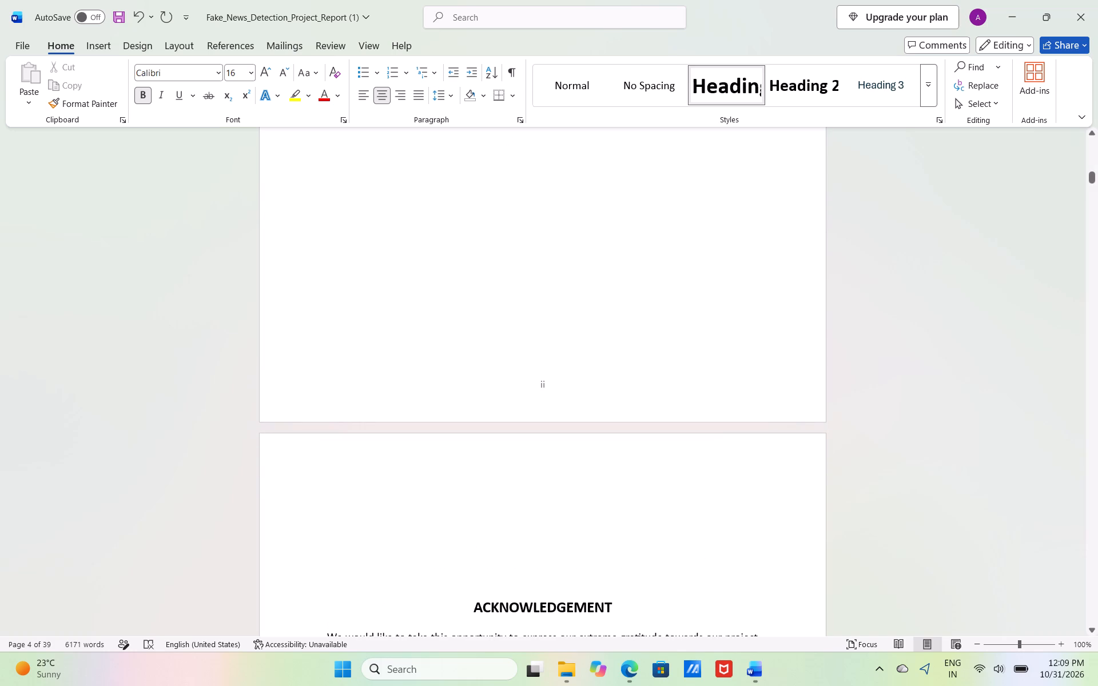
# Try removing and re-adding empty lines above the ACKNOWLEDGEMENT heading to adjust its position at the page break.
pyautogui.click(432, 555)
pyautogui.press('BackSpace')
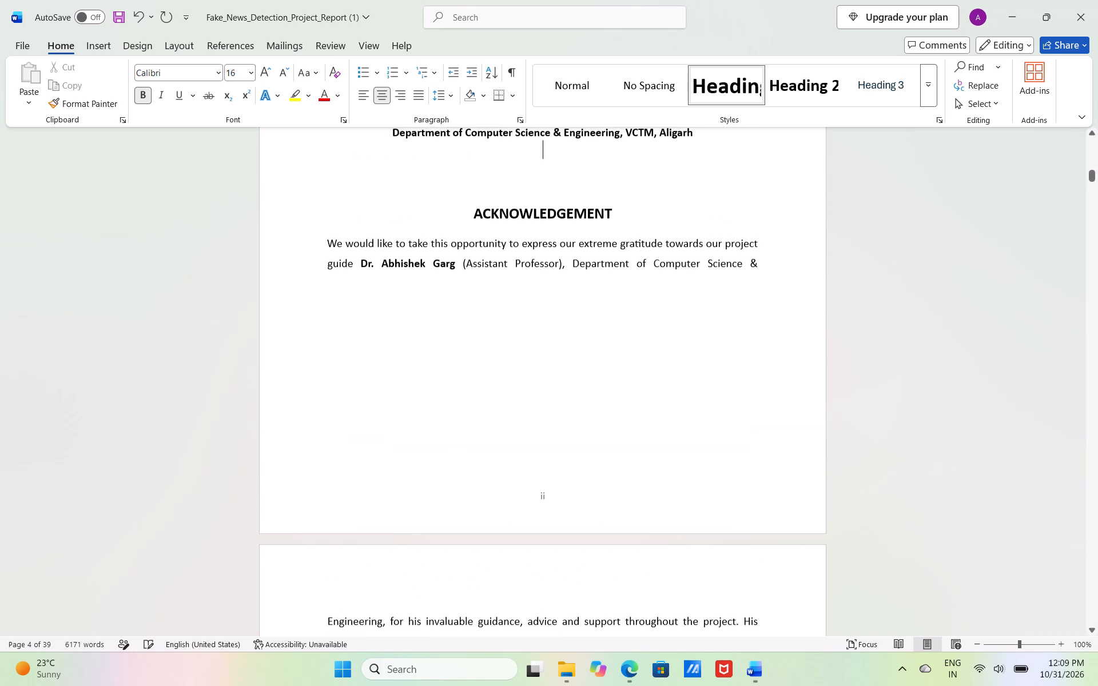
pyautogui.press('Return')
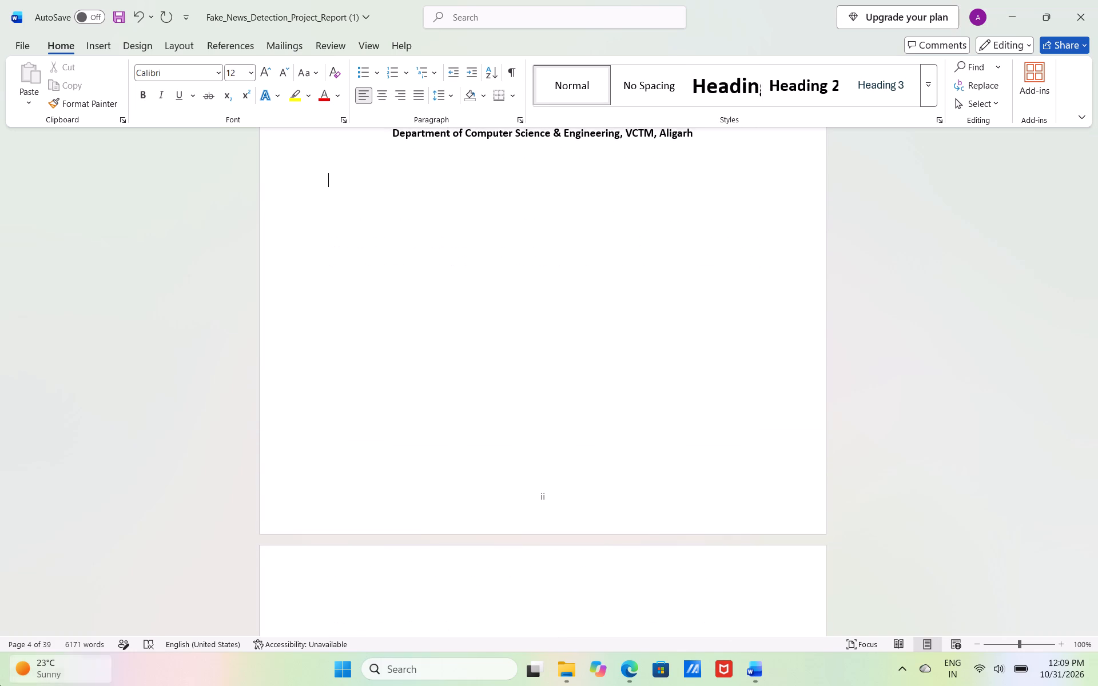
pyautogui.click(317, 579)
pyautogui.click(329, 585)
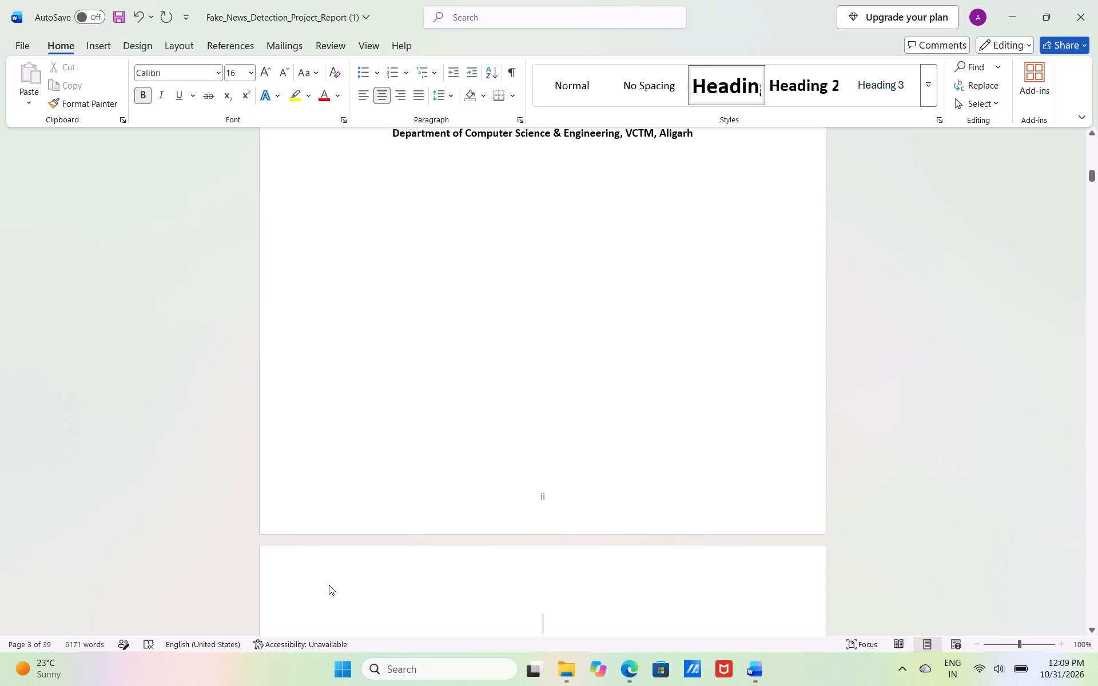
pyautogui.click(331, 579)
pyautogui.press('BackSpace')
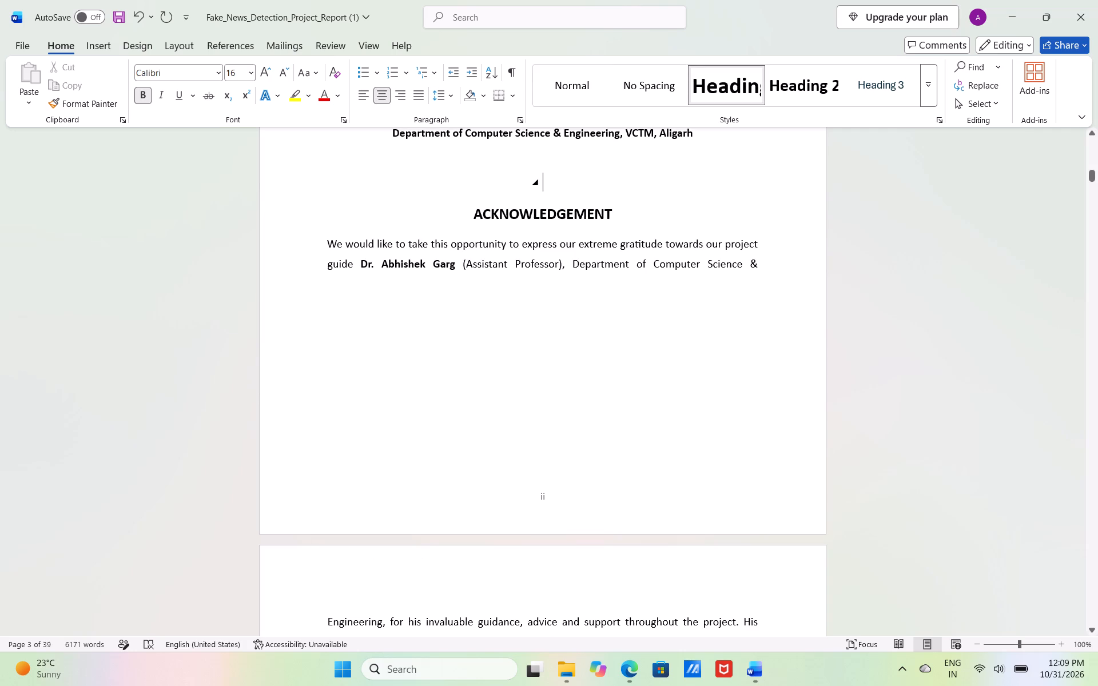
# Add five spaces on the empty line above the ACKNOWLEDGEMENT heading and insert another empty line to move the heading to the next page.
pyautogui.press('space')
pyautogui.press('space')
pyautogui.press('space')
pyautogui.press('space')
pyautogui.press('space')
pyautogui.press('Down')
pyautogui.press('Down')
pyautogui.press('Down')
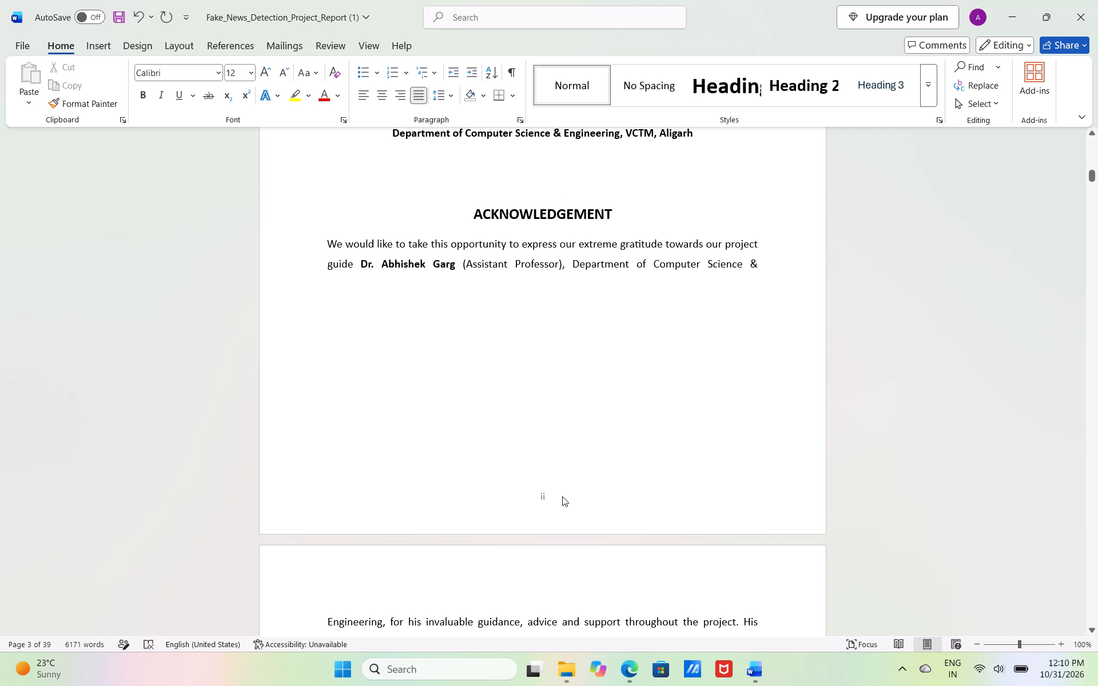
pyautogui.click(457, 221)
pyautogui.press('Return')
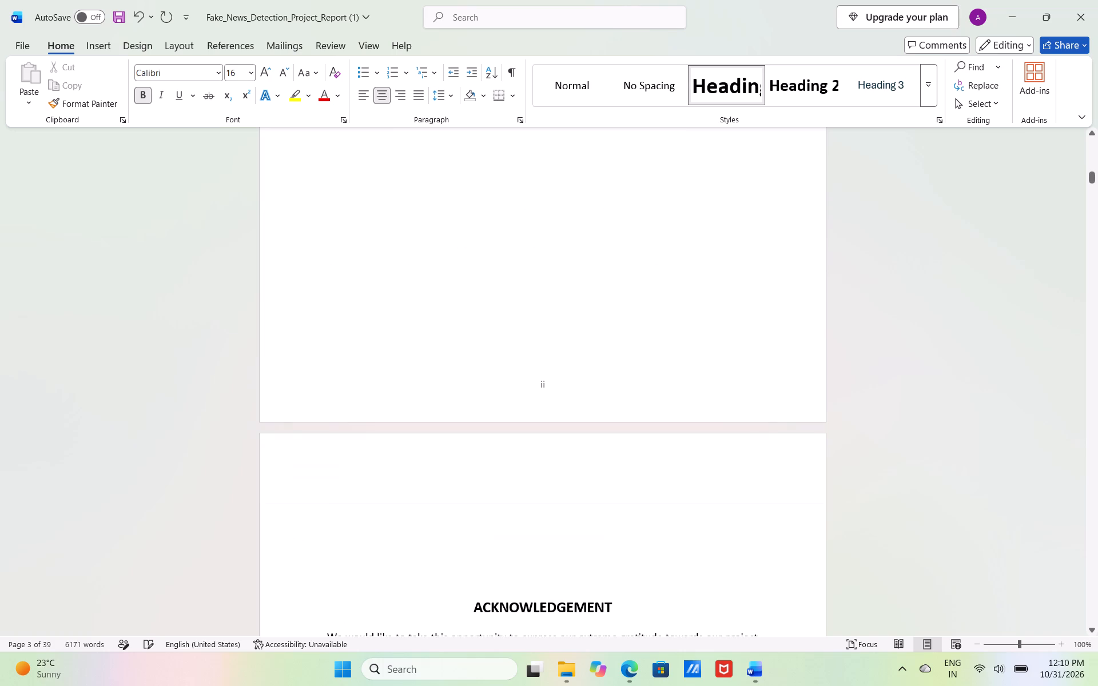
# Look through the Acknowledgement page down to the start of the Abstract, examining where the text breaks across pages.
pyautogui.press('Down')
pyautogui.press('Down')
pyautogui.press('Down')
pyautogui.press('Down')
pyautogui.press('Down')
pyautogui.press('Down')
pyautogui.press('Down')
pyautogui.press('Down')
pyautogui.press('Down')
pyautogui.press('Down')
pyautogui.press('Down')
pyautogui.press('Down')
pyautogui.press('Down')
pyautogui.press('Down')
pyautogui.press('Down')
pyautogui.press('Down')
pyautogui.press('Down')
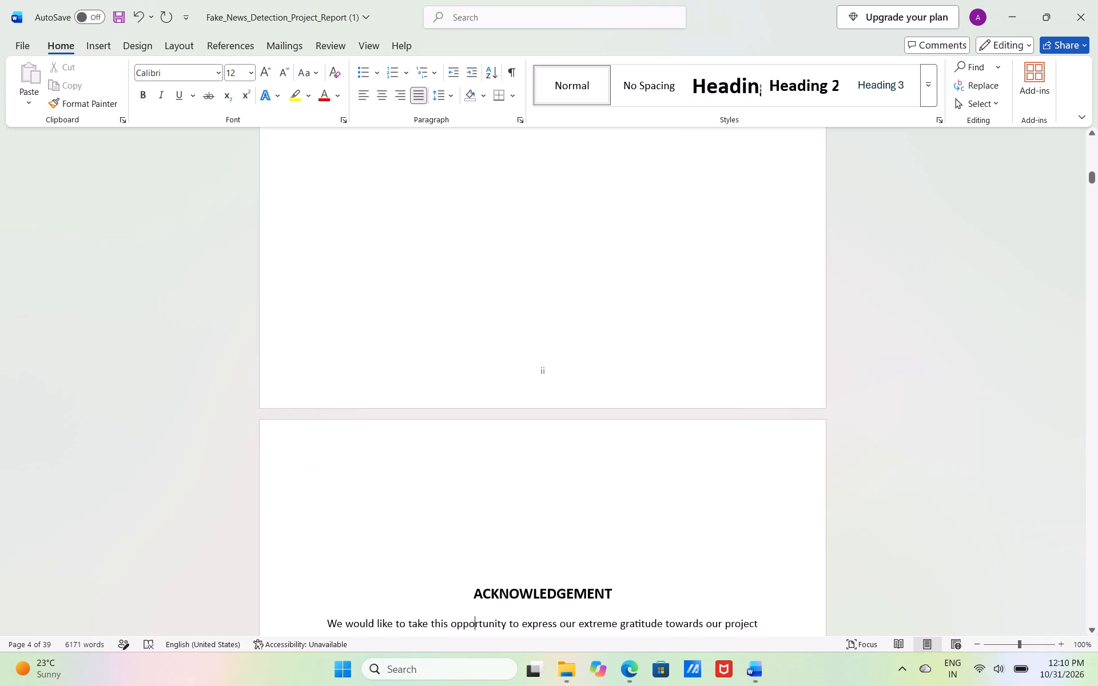
pyautogui.press('Down')
pyautogui.press('Down')
pyautogui.press('Down')
pyautogui.press('Down')
pyautogui.press('Down')
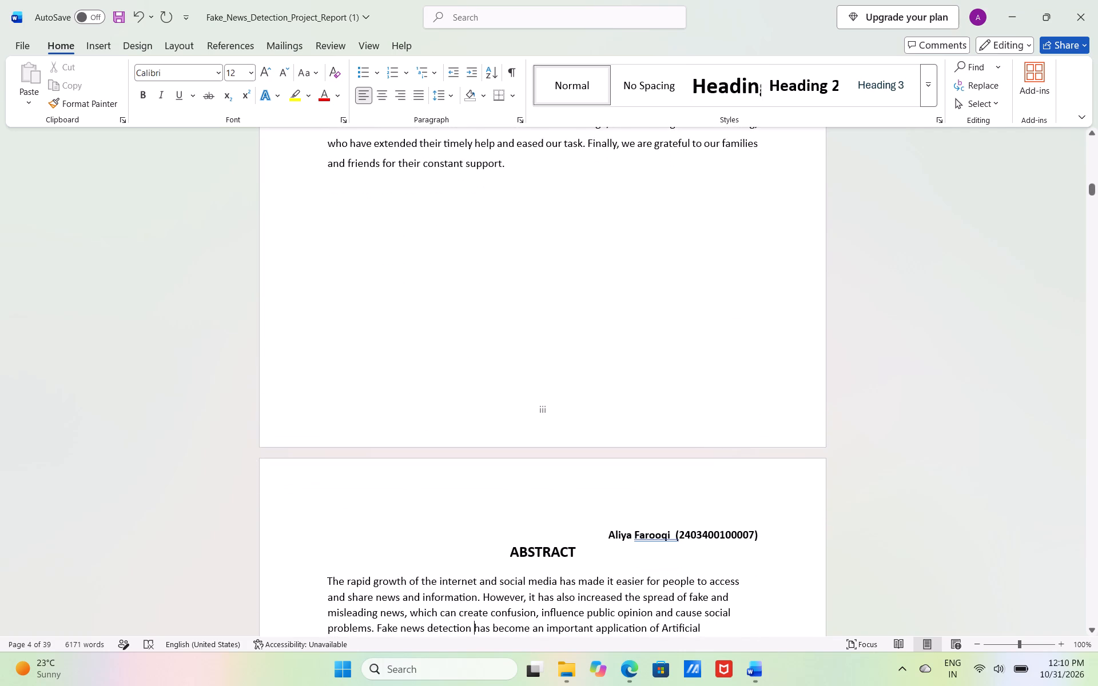
pyautogui.press('Down')
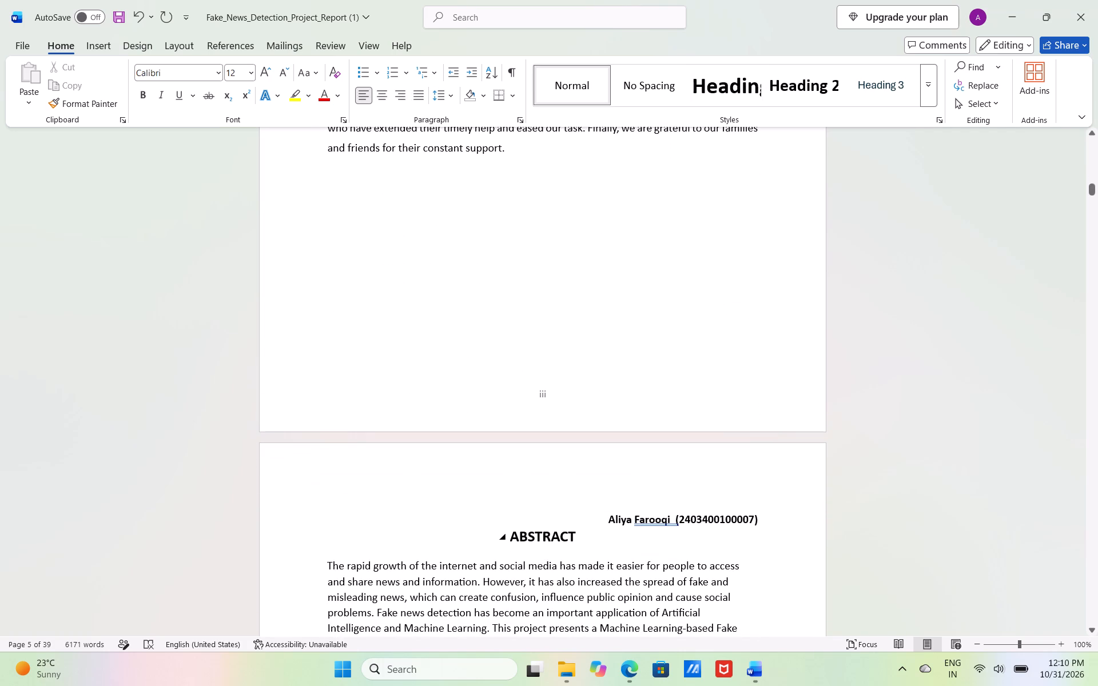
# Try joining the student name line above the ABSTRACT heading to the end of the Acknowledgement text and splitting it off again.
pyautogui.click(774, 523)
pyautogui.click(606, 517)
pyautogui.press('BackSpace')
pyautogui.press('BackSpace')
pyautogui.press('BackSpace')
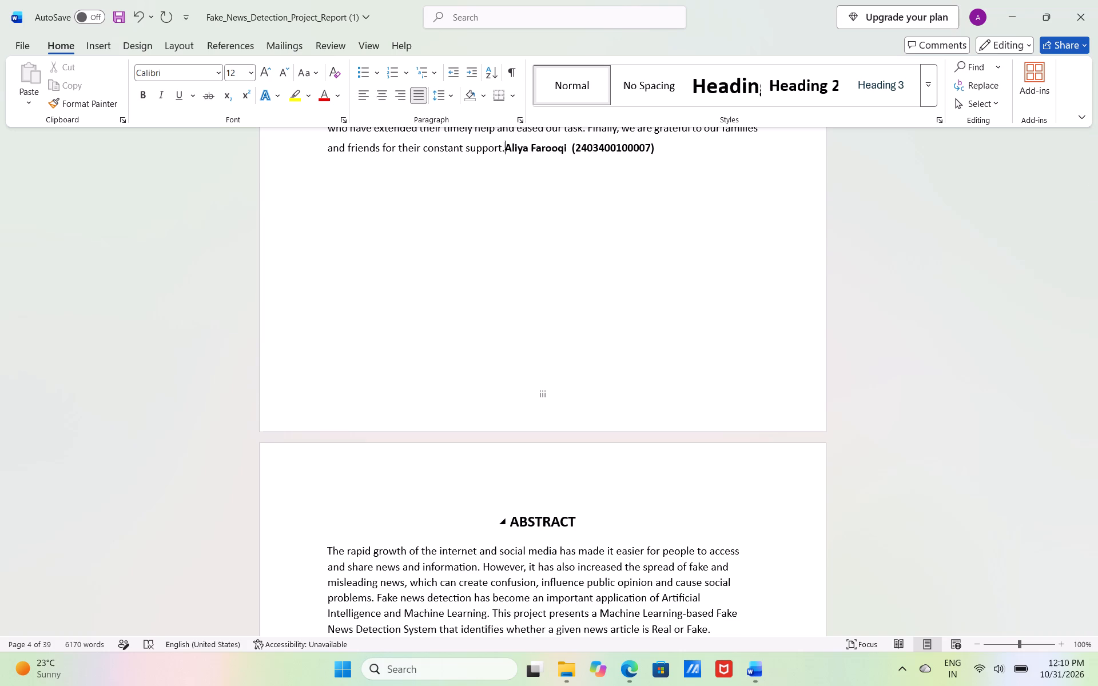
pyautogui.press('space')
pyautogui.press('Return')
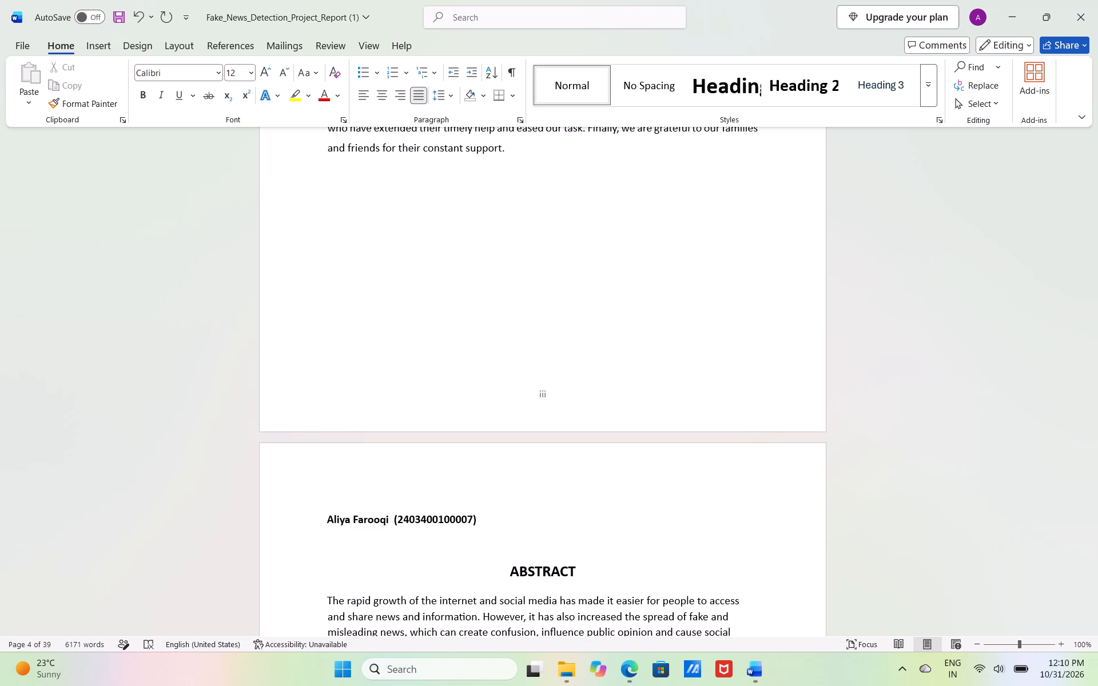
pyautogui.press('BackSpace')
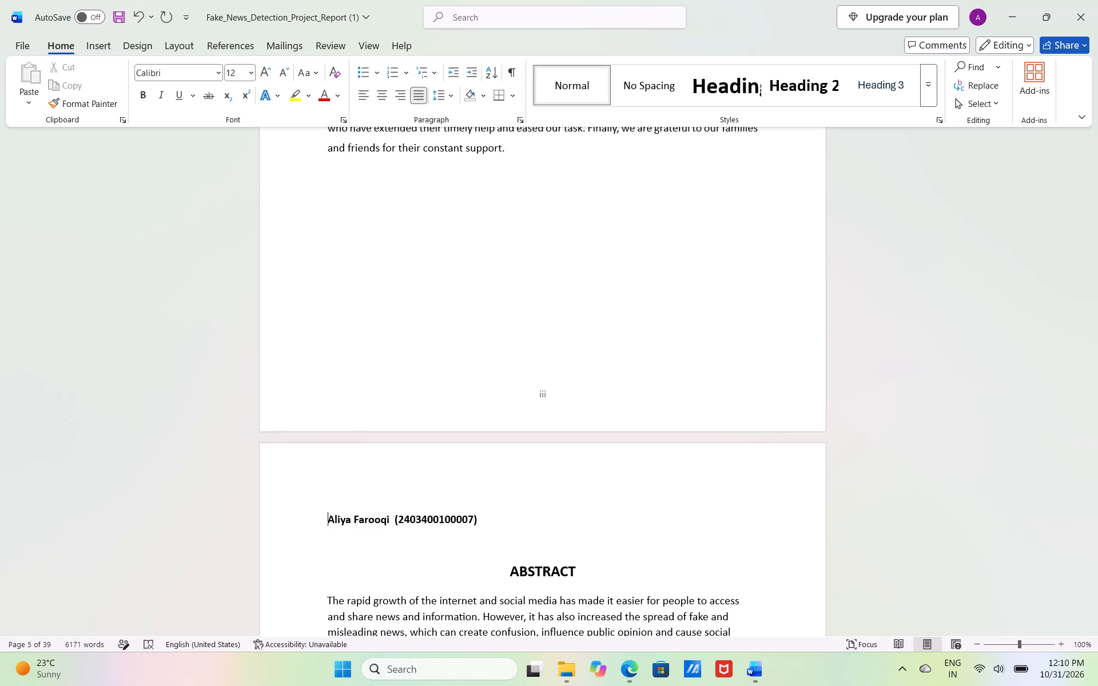
# Delete the space between "families" and "and" and the trailing space after "constant support." in the Acknowledgement's last paragraph.
pyautogui.press('Up')
pyautogui.press('BackSpace')
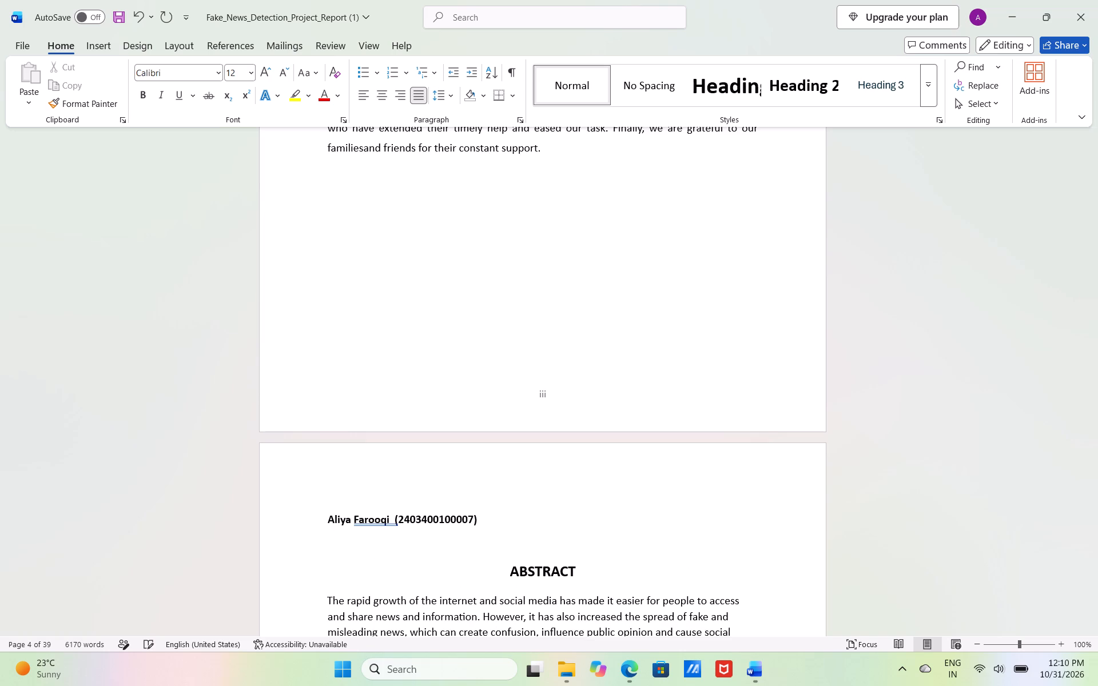
pyautogui.click(337, 520)
pyautogui.press('Left')
pyautogui.press('Left')
pyautogui.press('Left')
pyautogui.press('BackSpace')
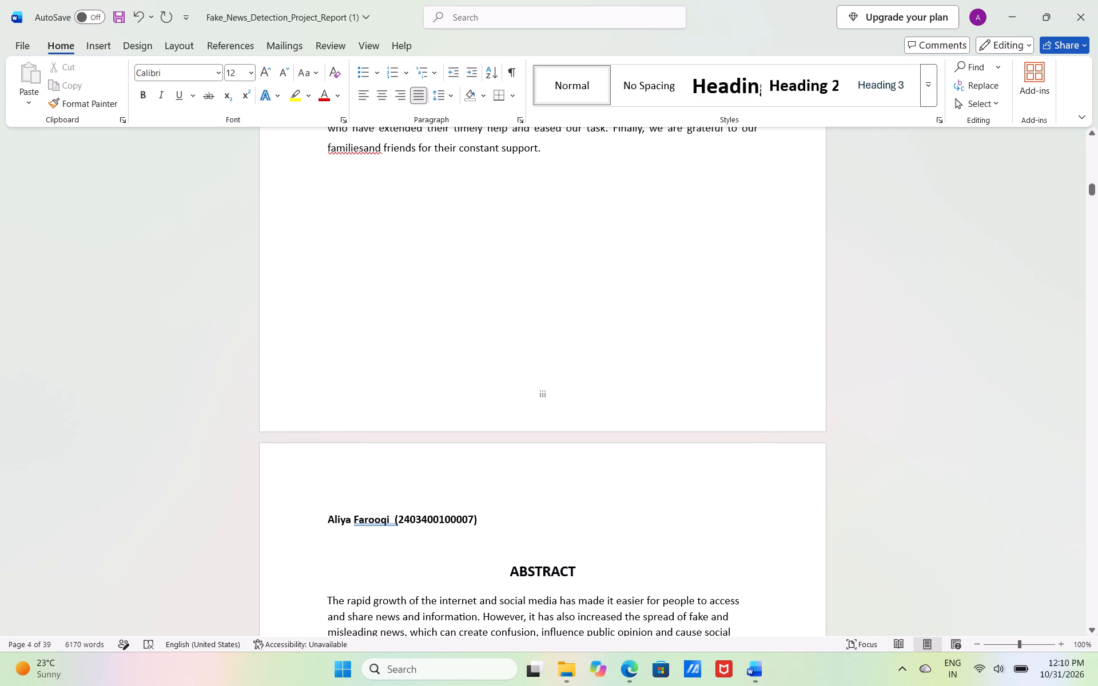
# Join the student name and roll number line to the Acknowledgement's last sentence, adding spaces until it reaches the right margin.
pyautogui.click(332, 517)
pyautogui.press('Left')
pyautogui.press('BackSpace')
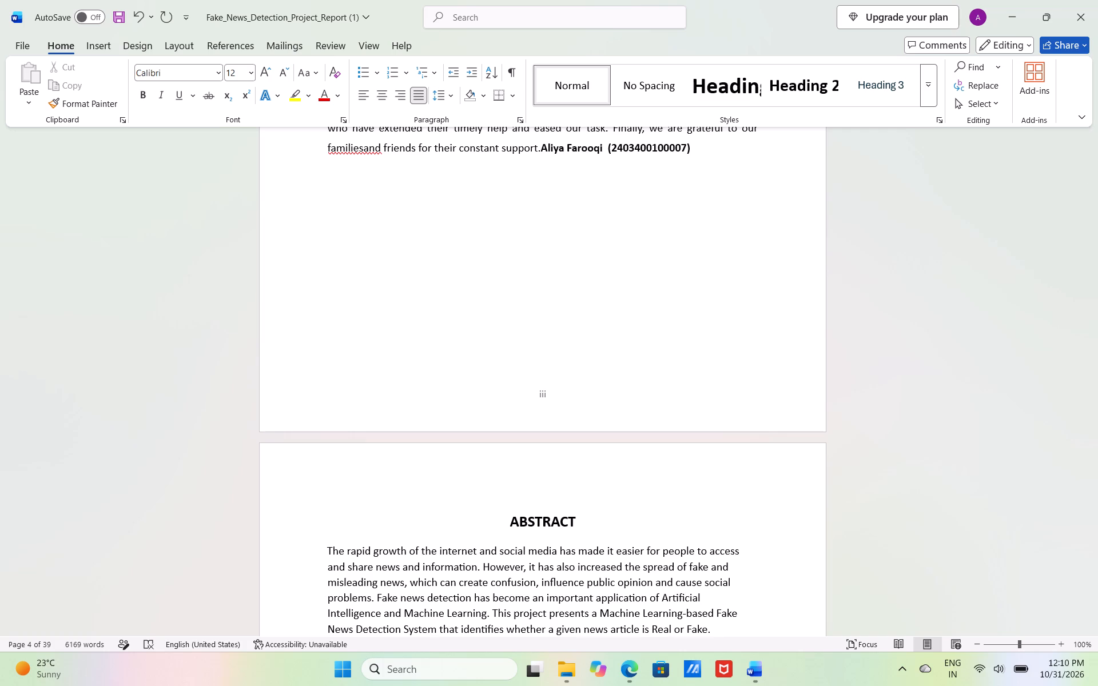
pyautogui.press('space')
pyautogui.press('space')
pyautogui.press('space')
pyautogui.press('space')
pyautogui.press('space')
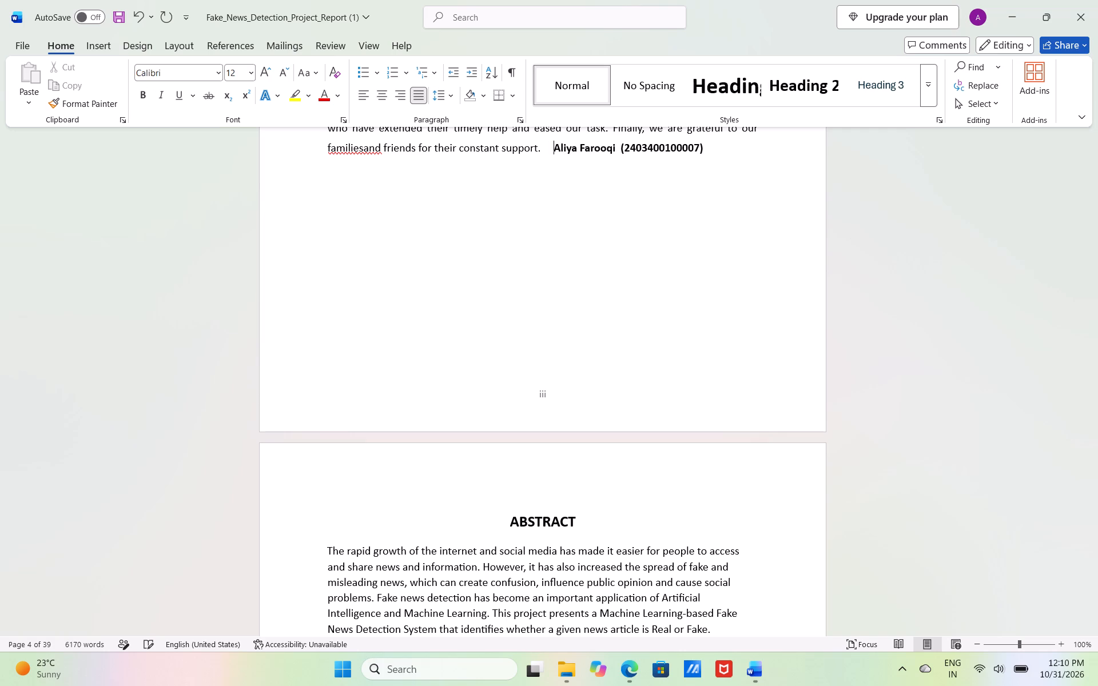
pyautogui.press('space')
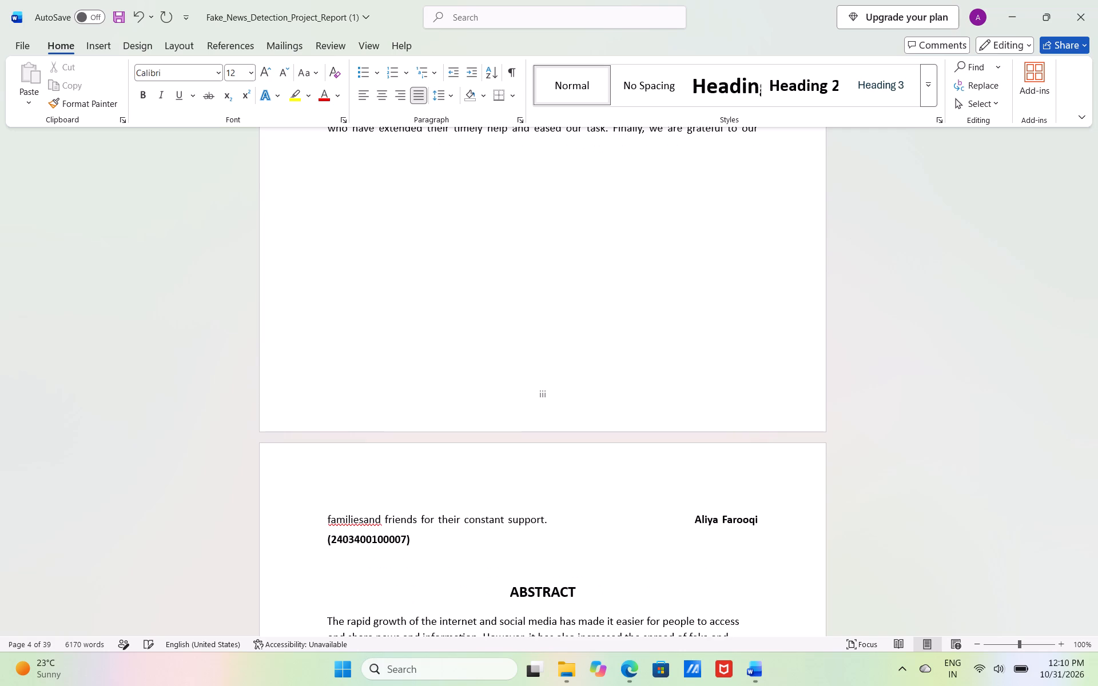
pyautogui.press('BackSpace')
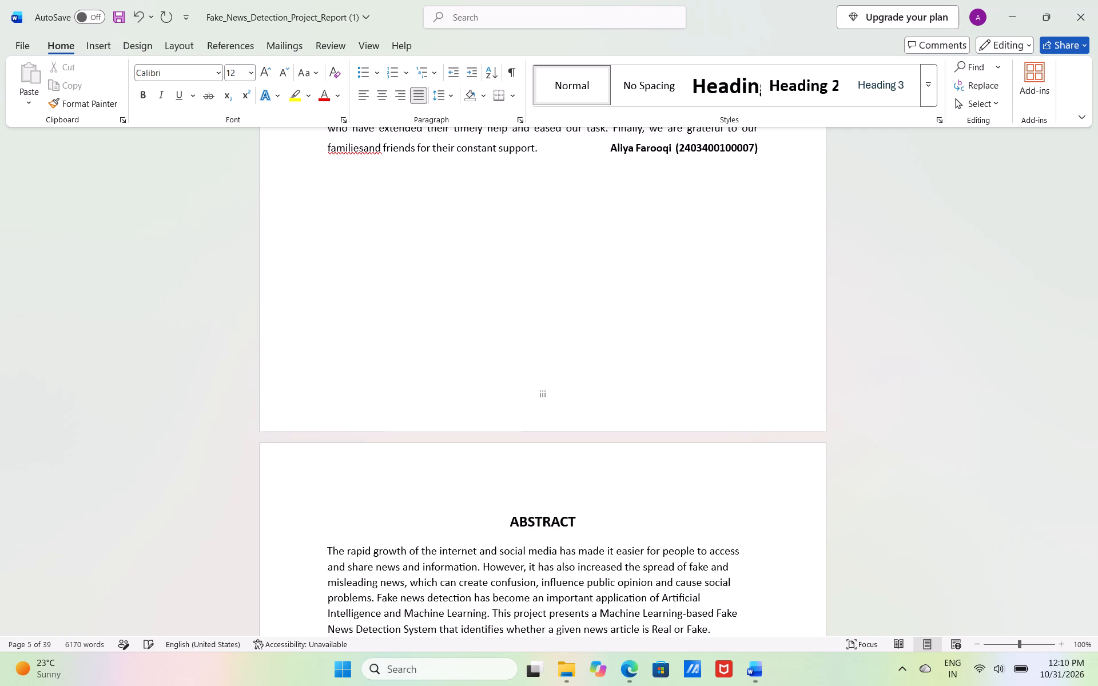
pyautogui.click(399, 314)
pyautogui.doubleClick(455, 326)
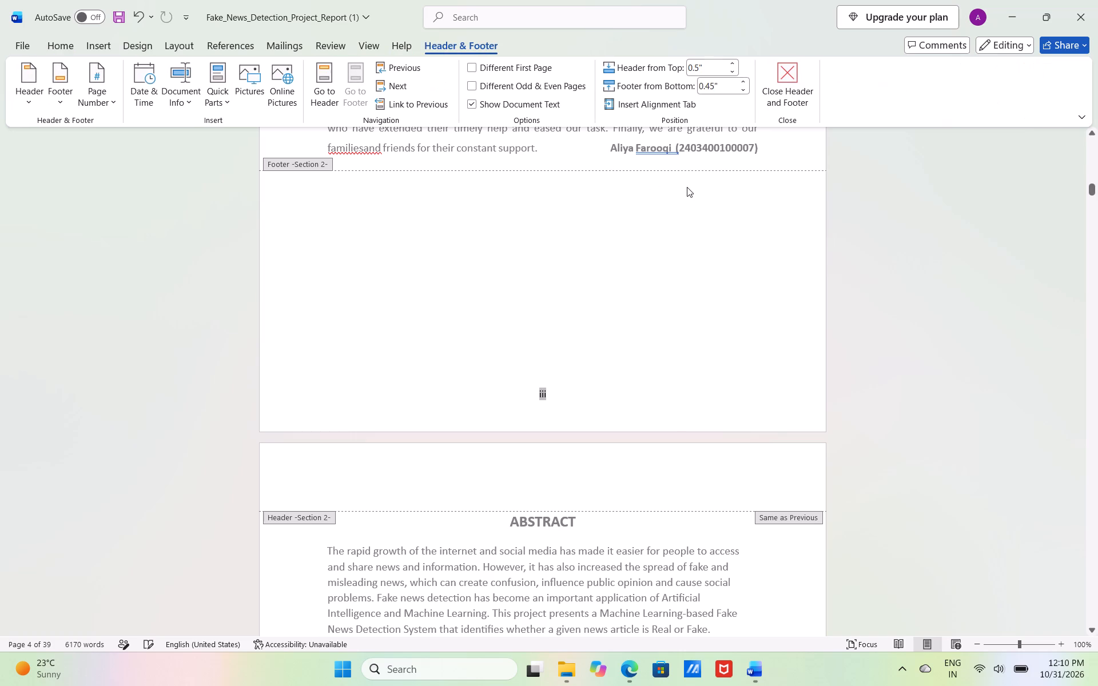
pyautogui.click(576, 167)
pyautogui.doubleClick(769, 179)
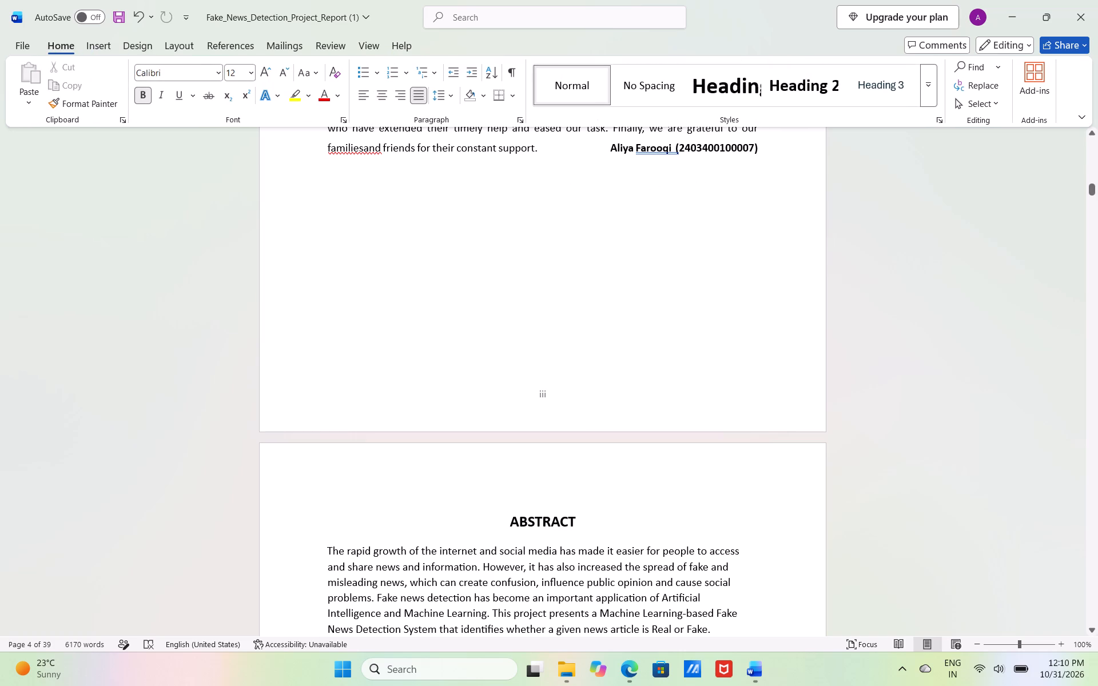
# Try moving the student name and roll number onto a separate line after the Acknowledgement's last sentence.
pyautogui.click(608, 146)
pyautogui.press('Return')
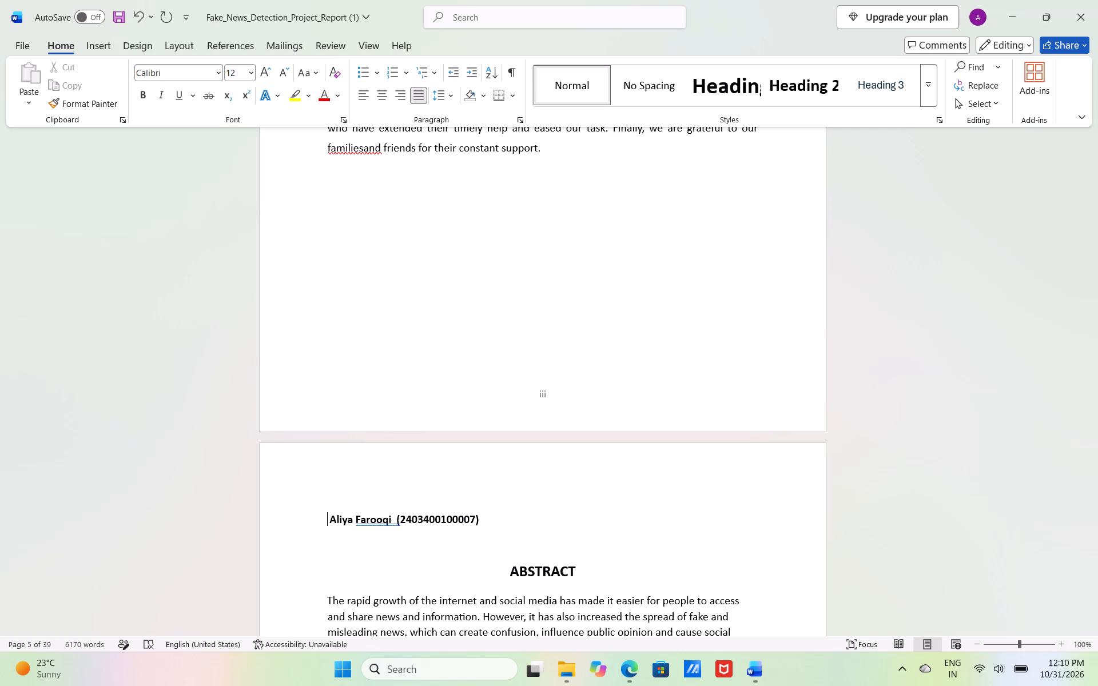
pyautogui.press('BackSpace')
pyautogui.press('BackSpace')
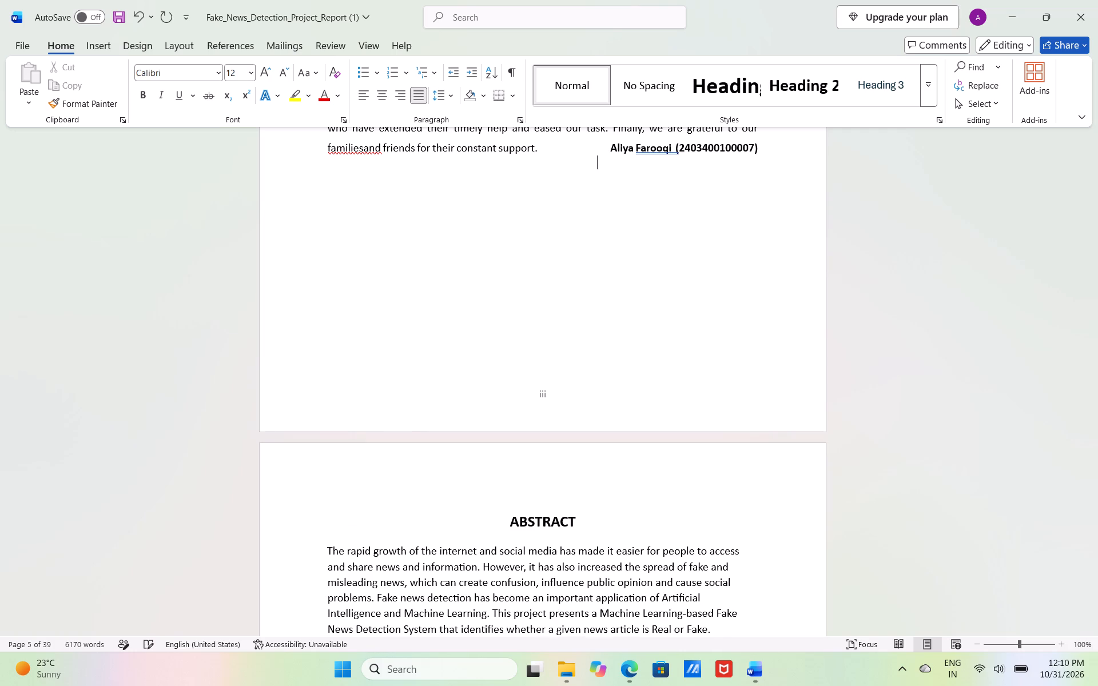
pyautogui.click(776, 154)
# Look back through the Acknowledgement, Declaration, Certificate and cover pages, examining their layout and text.
pyautogui.scroll(4, 776, 154)
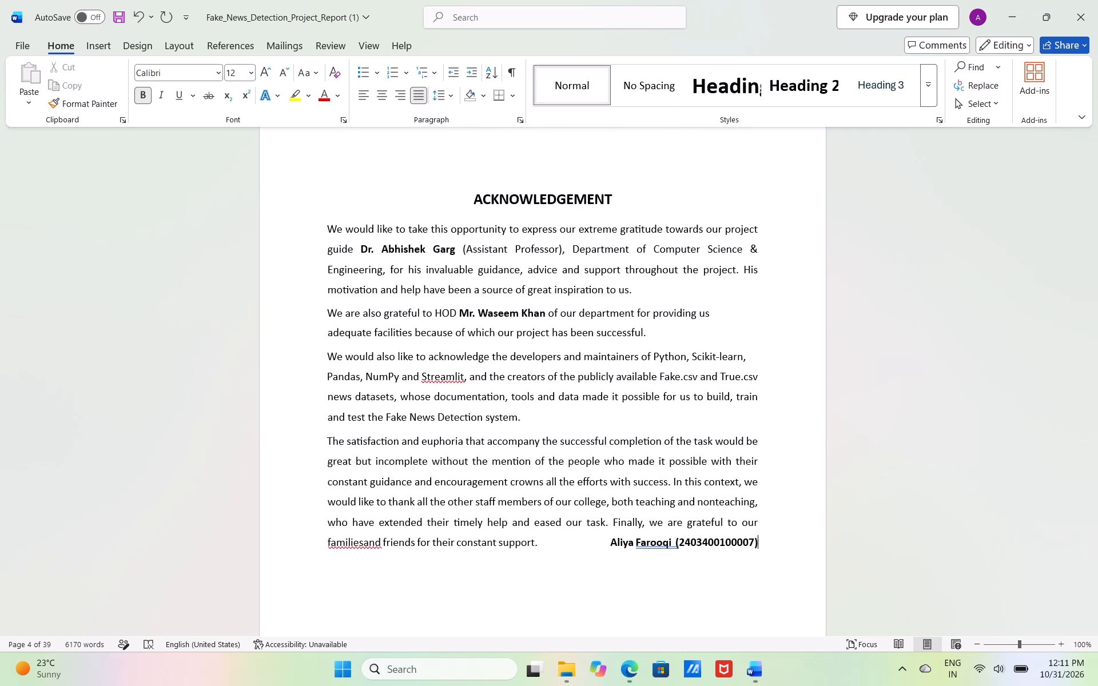
pyautogui.scroll(9, 613, 291)
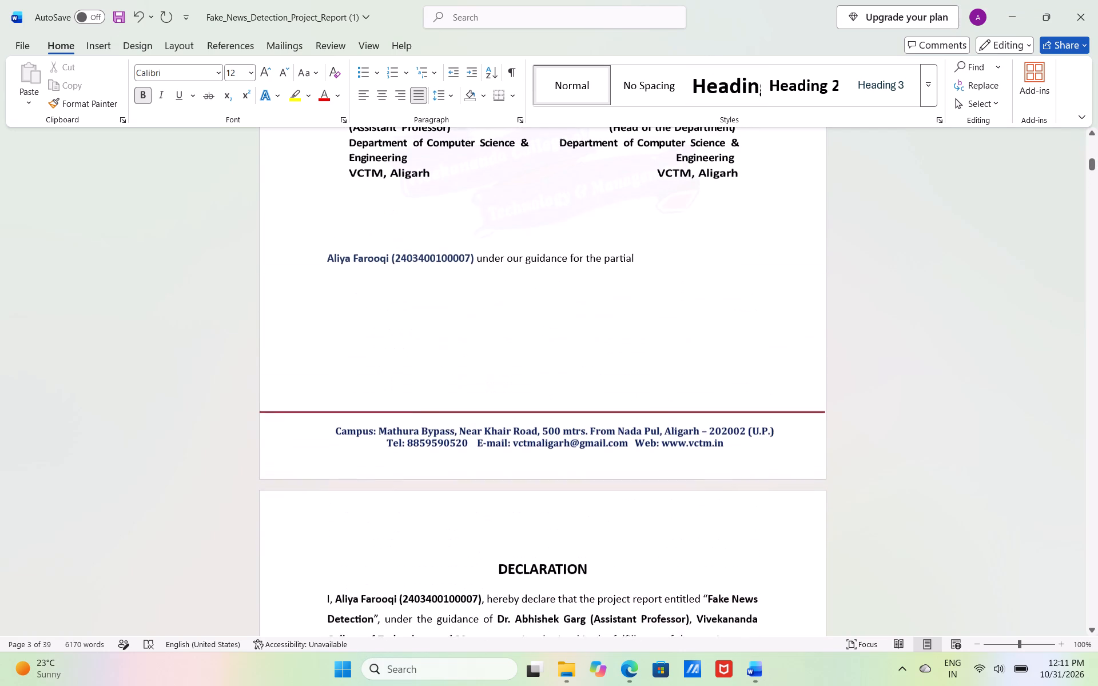
pyautogui.scroll(7, 613, 291)
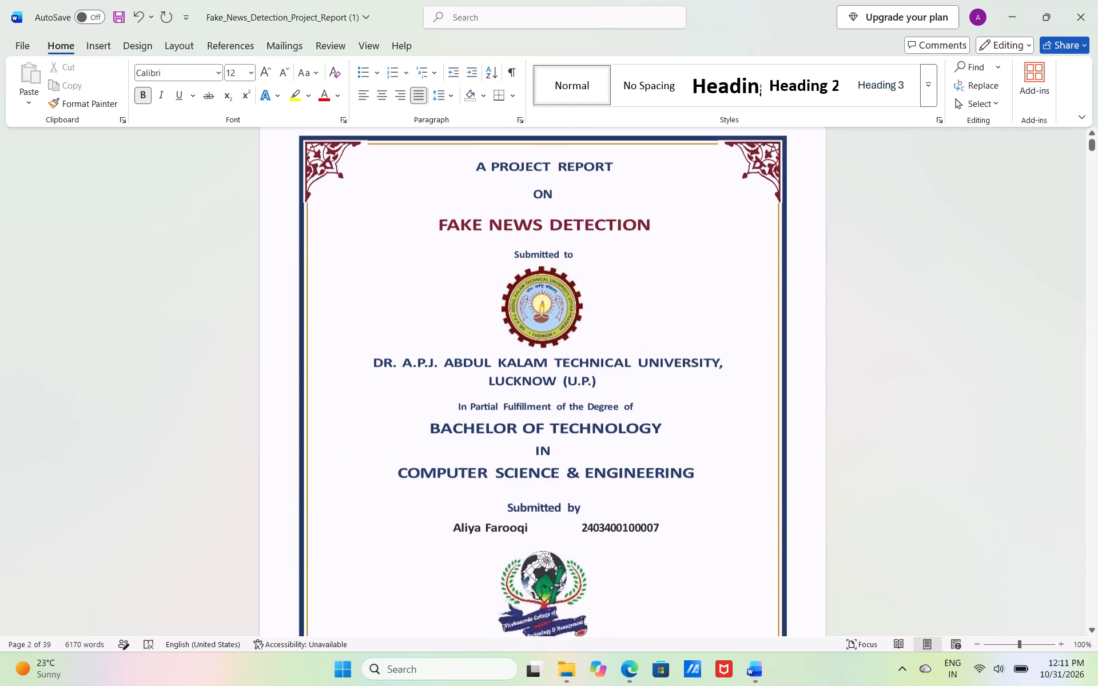
pyautogui.scroll(-3, 543, 291)
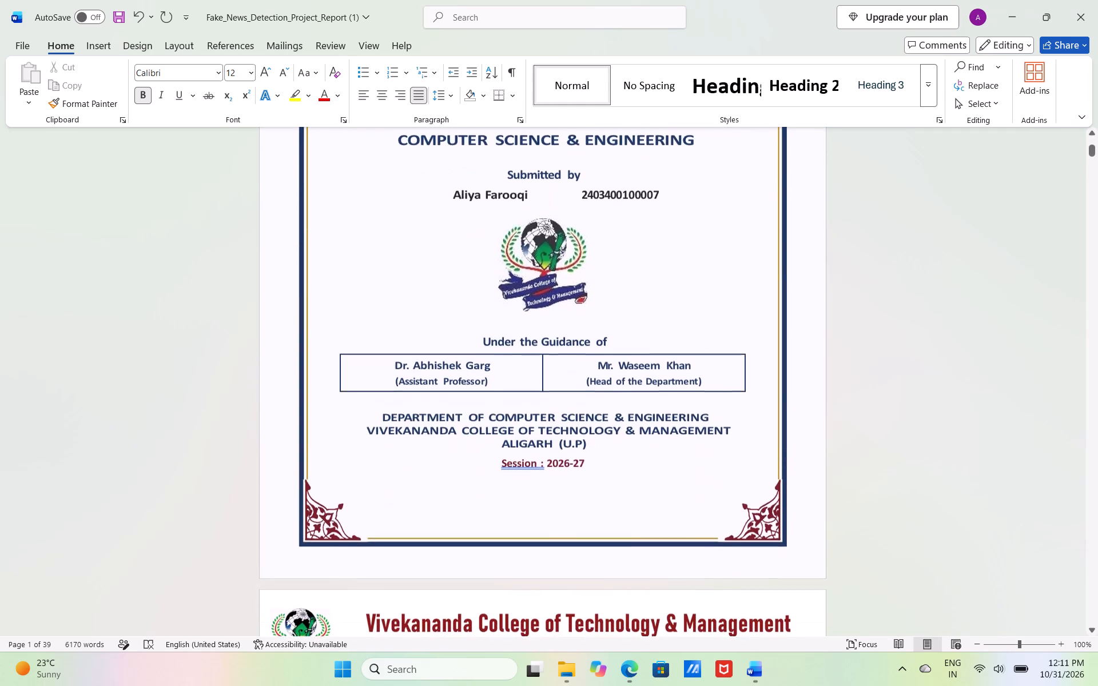
pyautogui.scroll(-2, 543, 291)
pyautogui.click(535, 409)
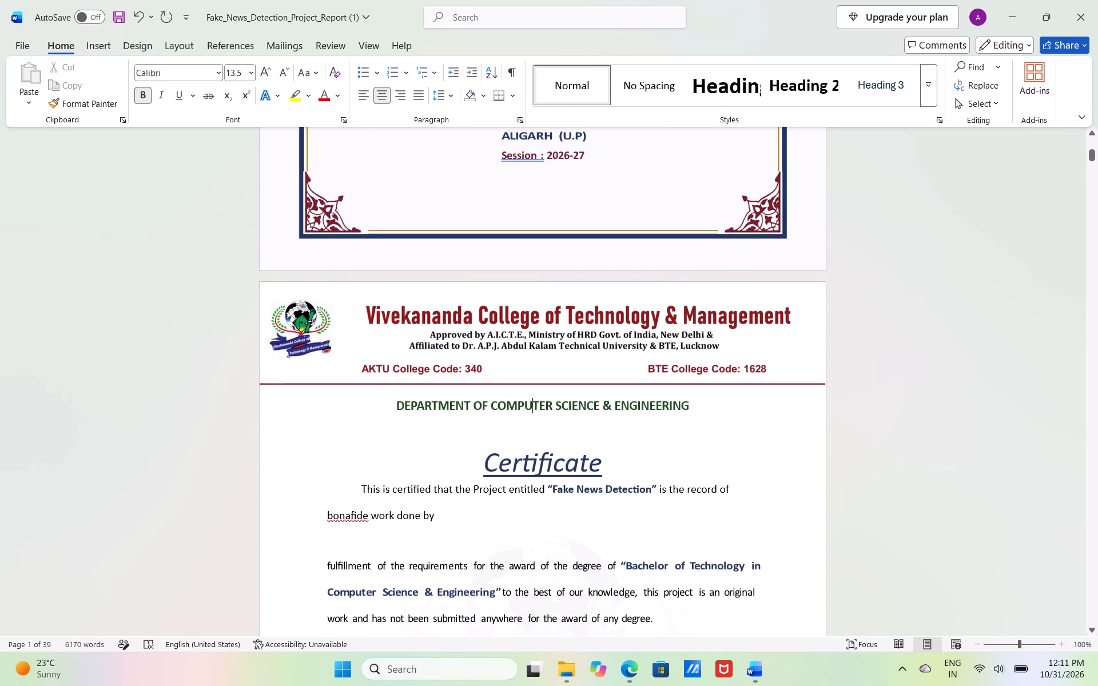
pyautogui.scroll(7, 571, 547)
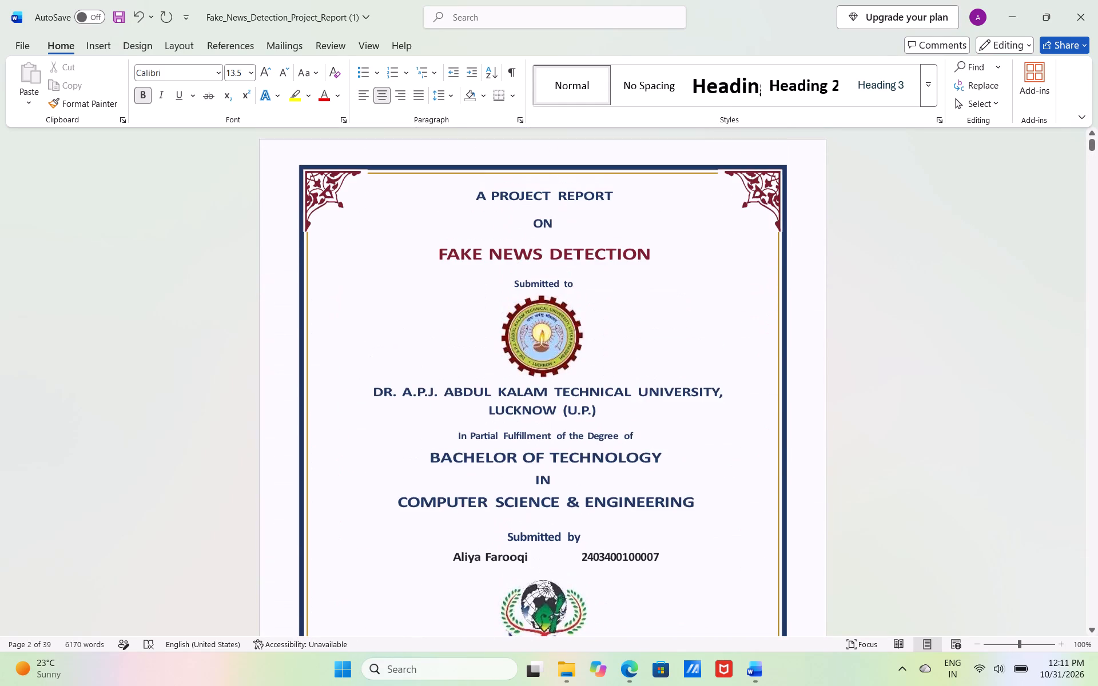
pyautogui.scroll(-1, 571, 547)
pyautogui.scroll(2, 571, 547)
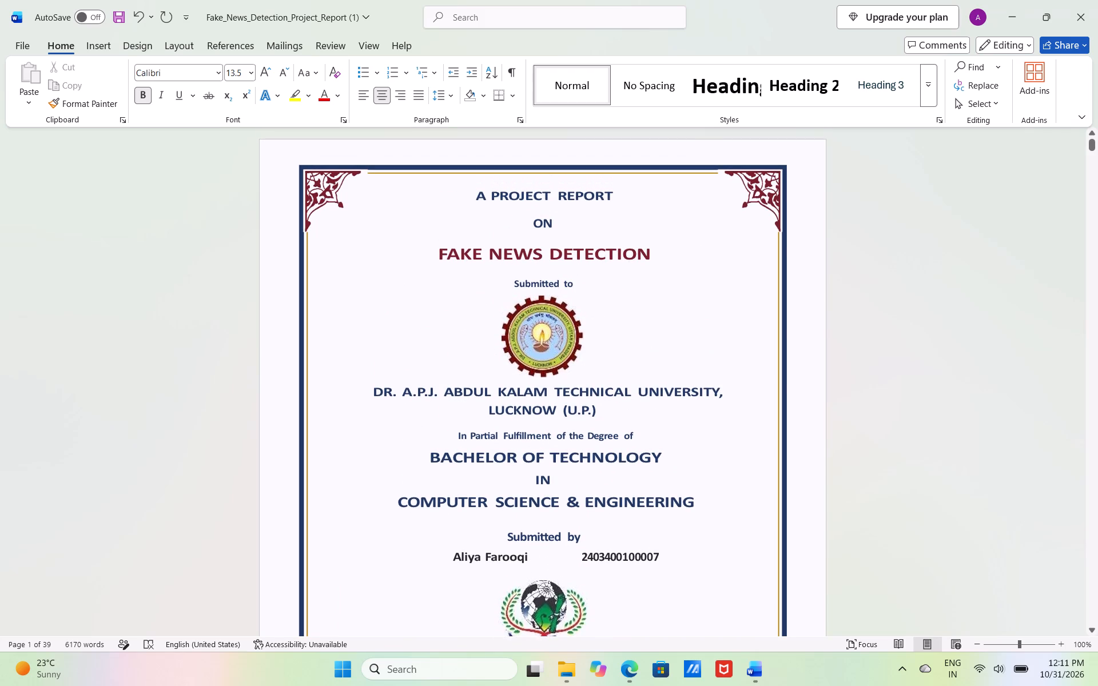
# Change the font of the cover lines "A PROJECT REPORT" and "ON" to Times New Roman.
pyautogui.moveTo(476, 198); pyautogui.dragTo(572, 599)
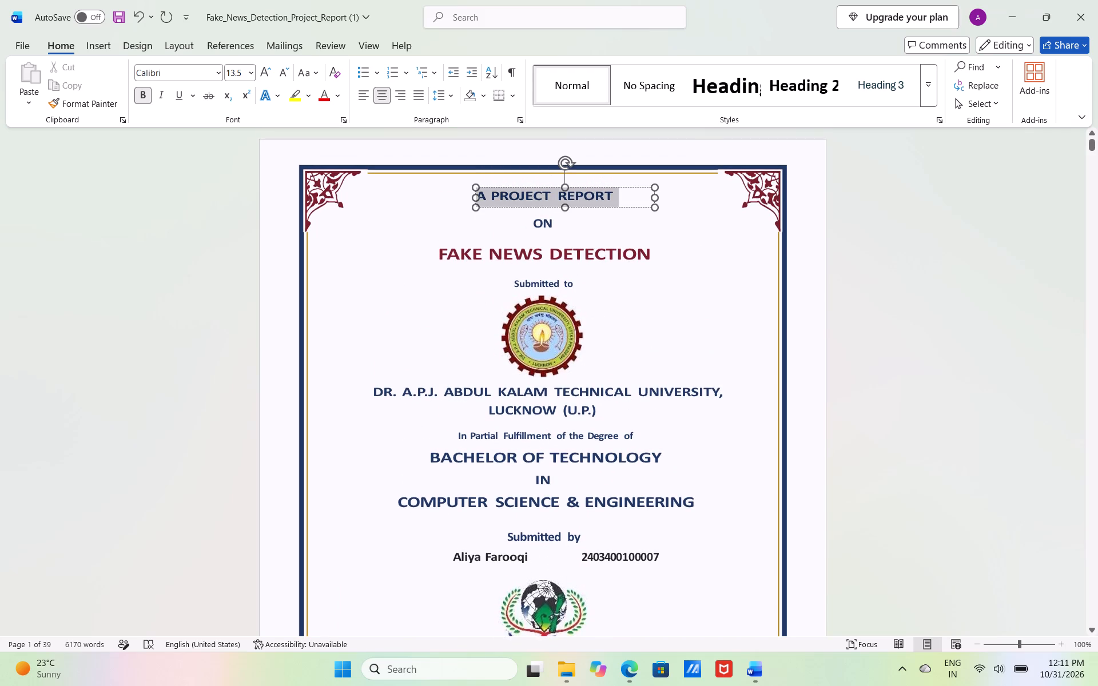
pyautogui.click(216, 74)
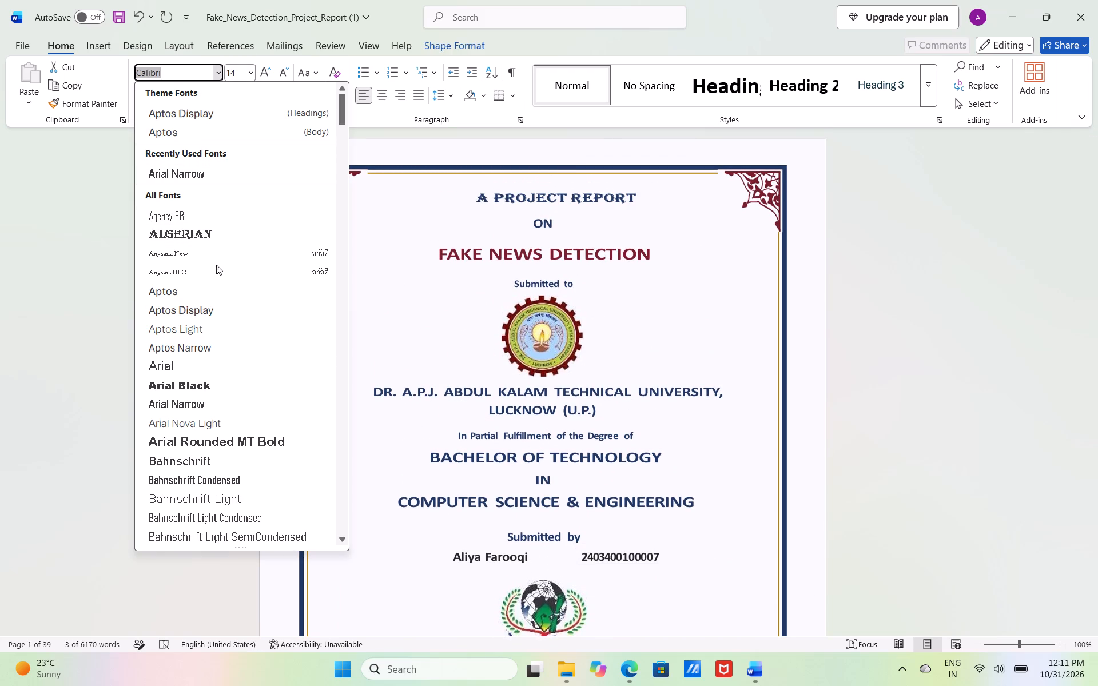
pyautogui.write('ti')
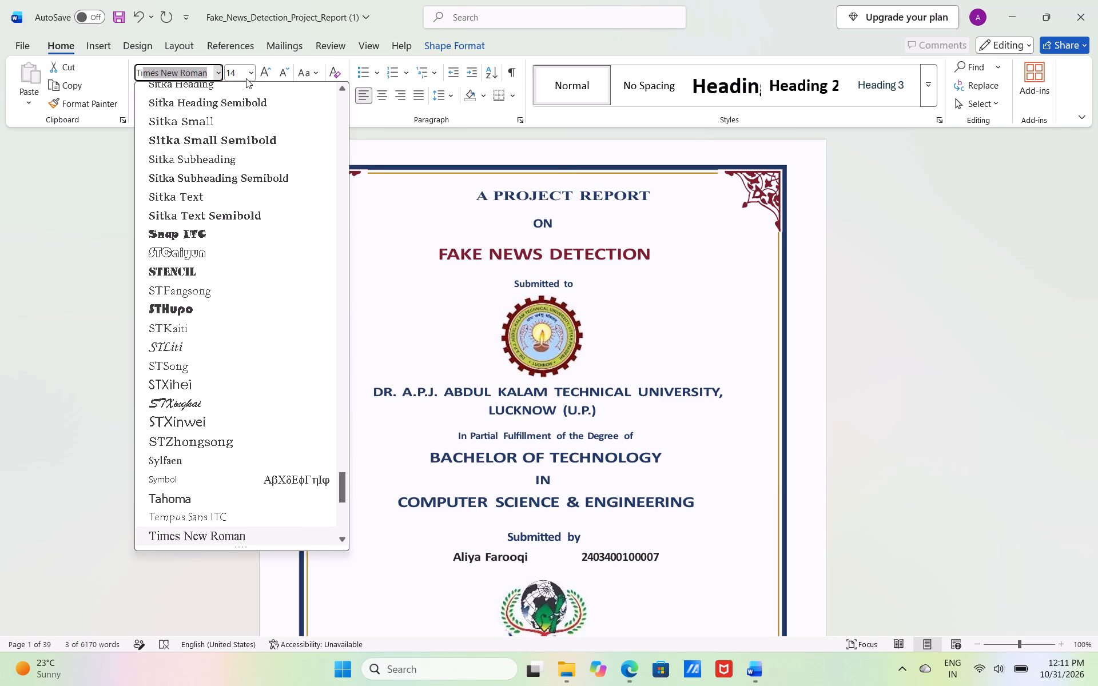
pyautogui.click(185, 542)
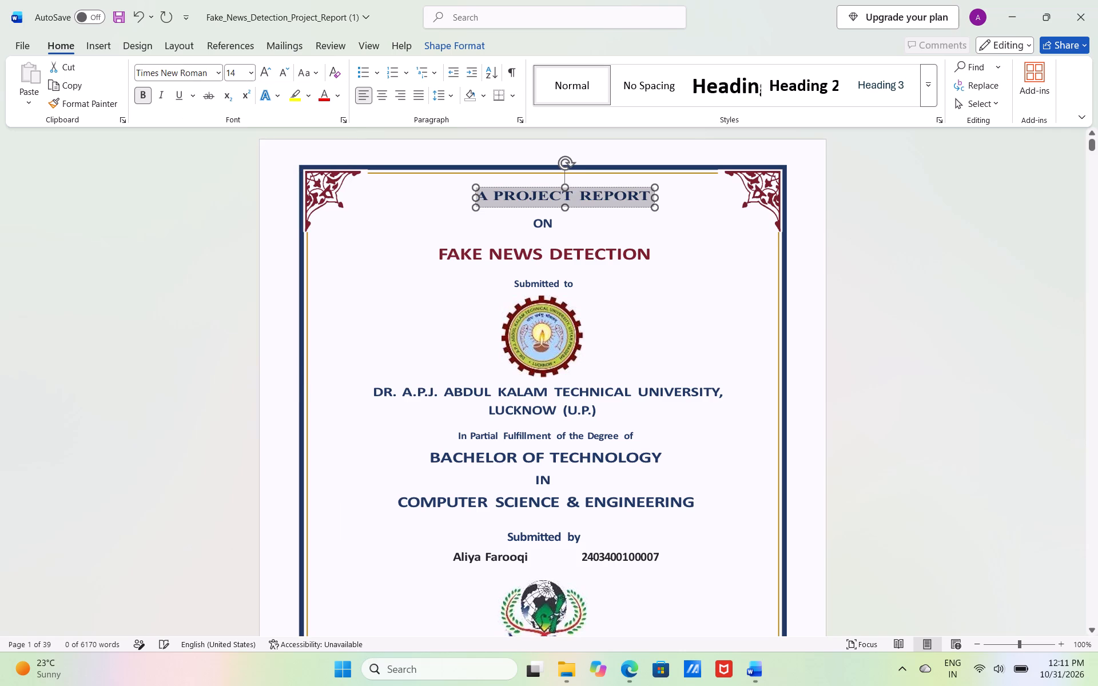
pyautogui.click(564, 224)
pyautogui.click(544, 224)
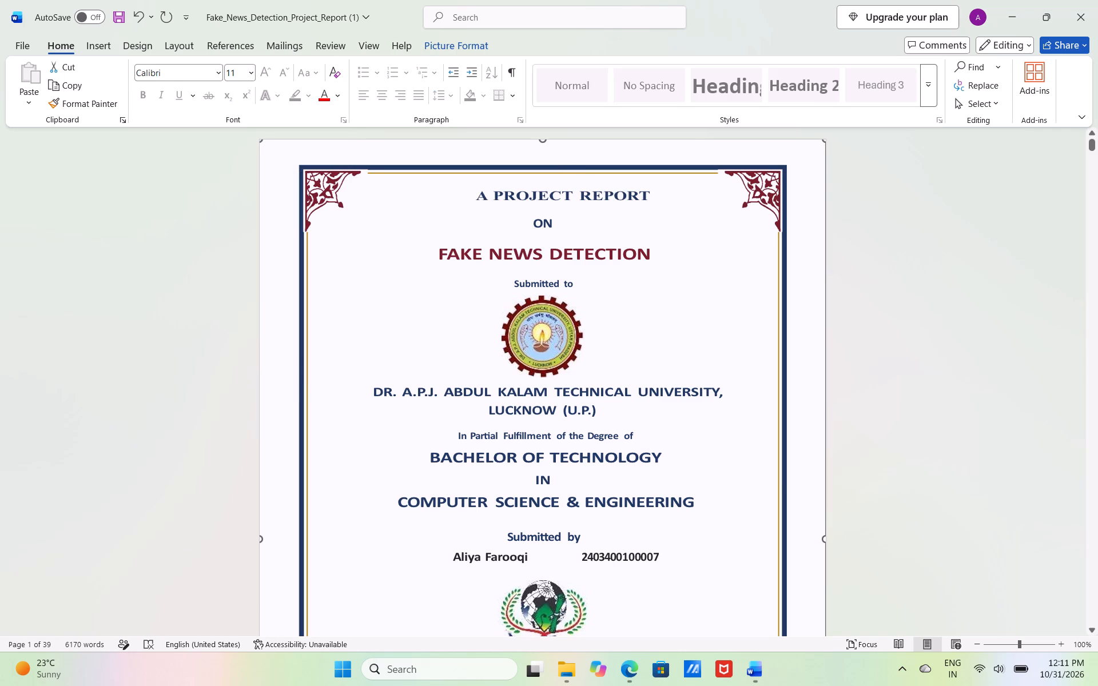
pyautogui.click(214, 71)
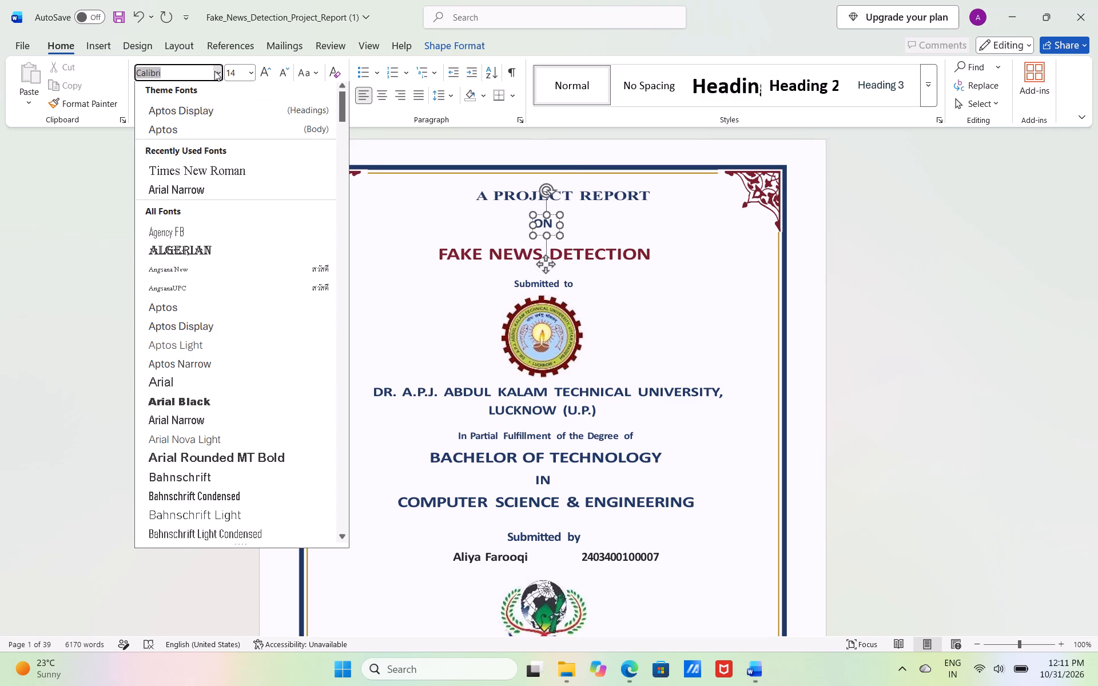
pyautogui.click(217, 167)
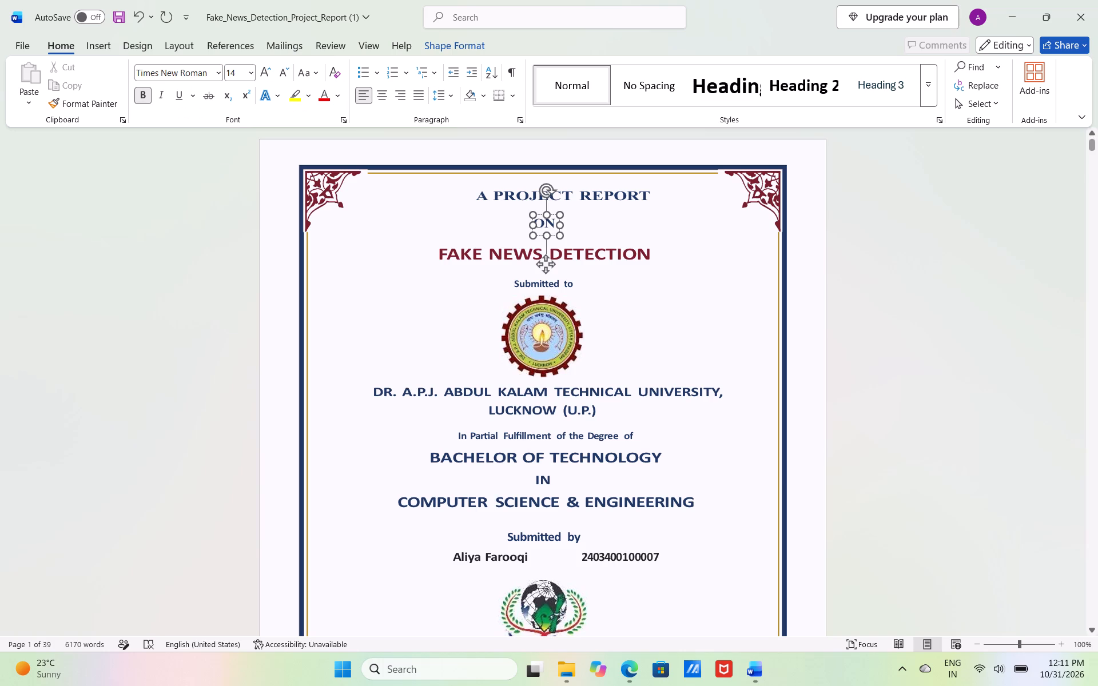
# Change the font of the whole cover title "FAKE NEWS DETECTION" to Times New Roman.
pyautogui.click(437, 246)
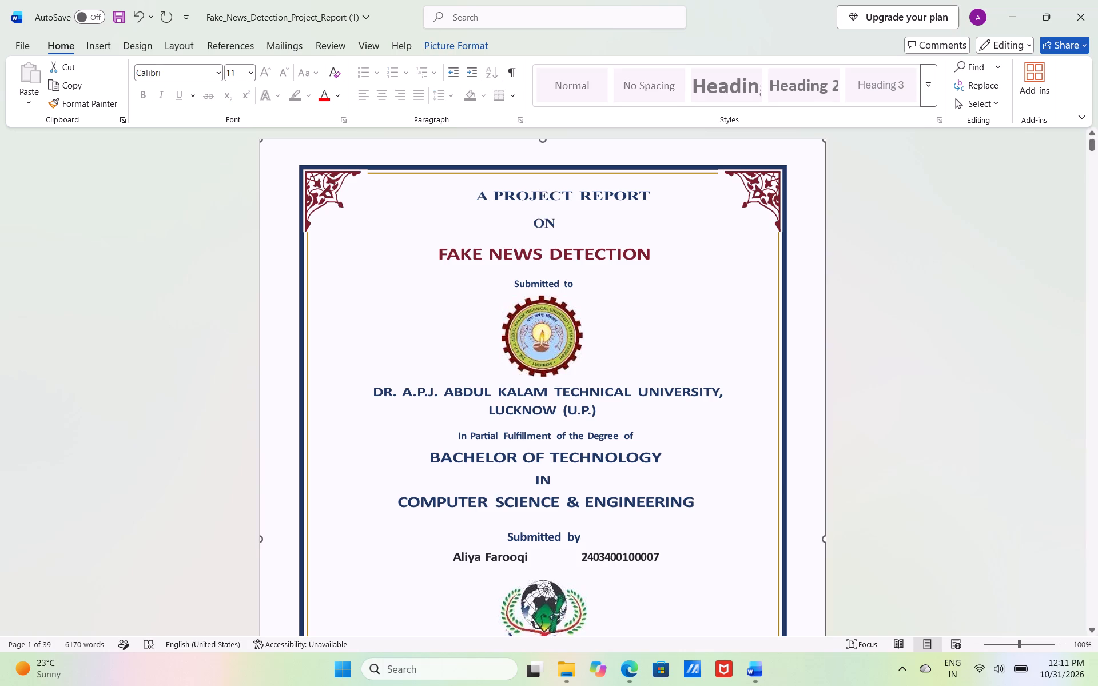
pyautogui.click(466, 252)
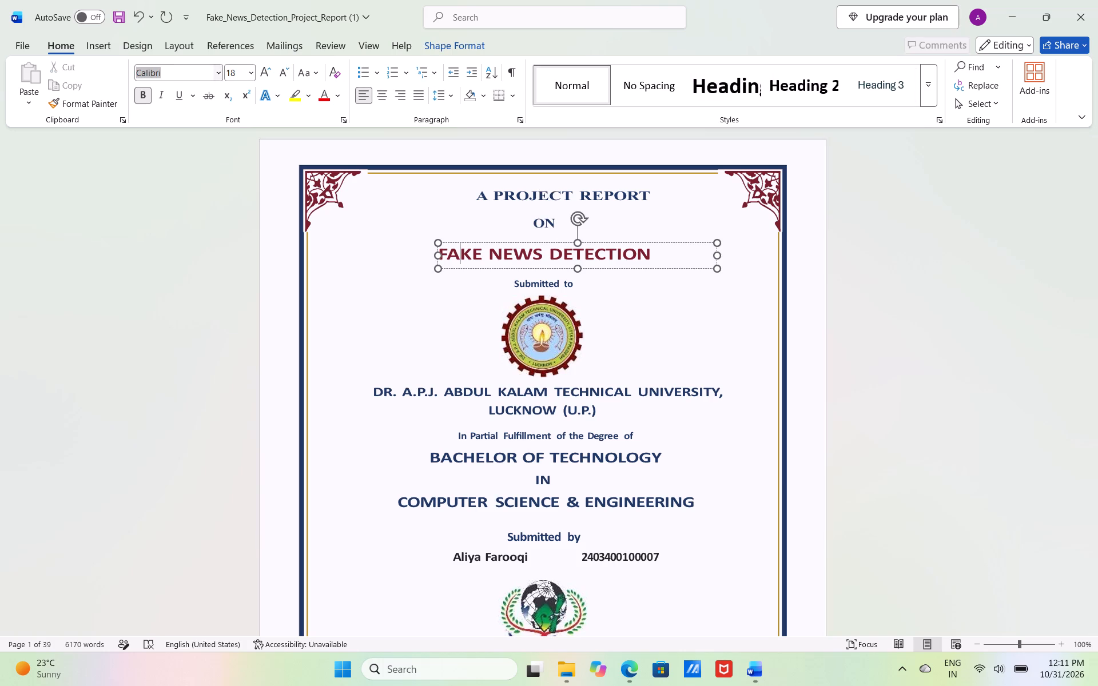
pyautogui.click(220, 71)
pyautogui.click(188, 177)
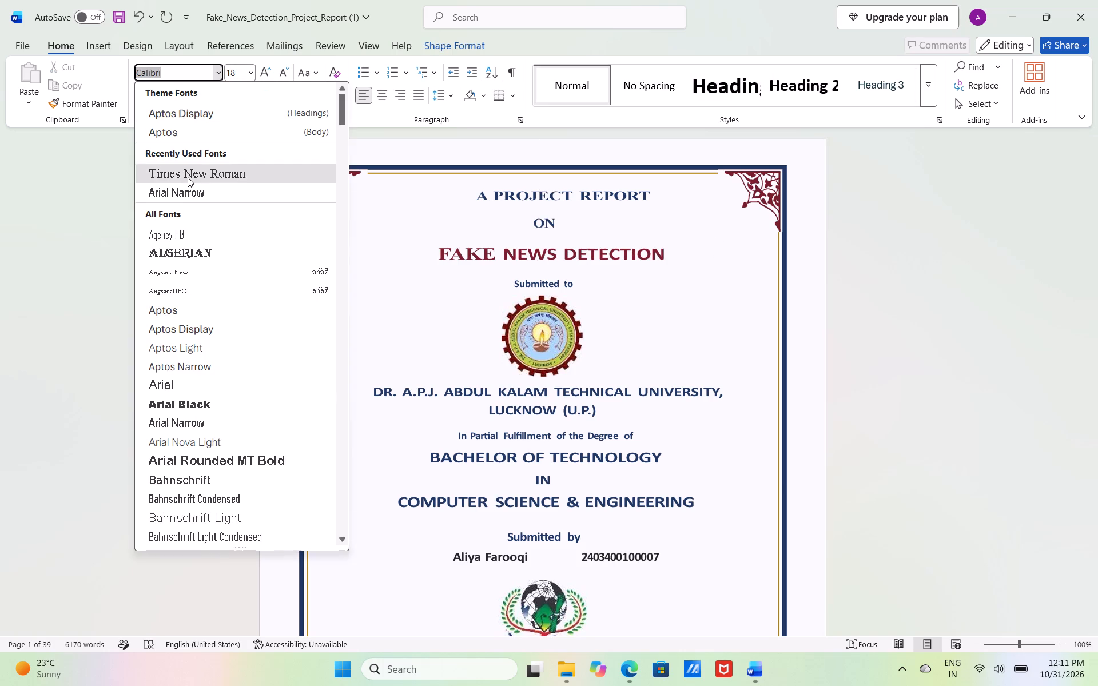
pyautogui.click(532, 253)
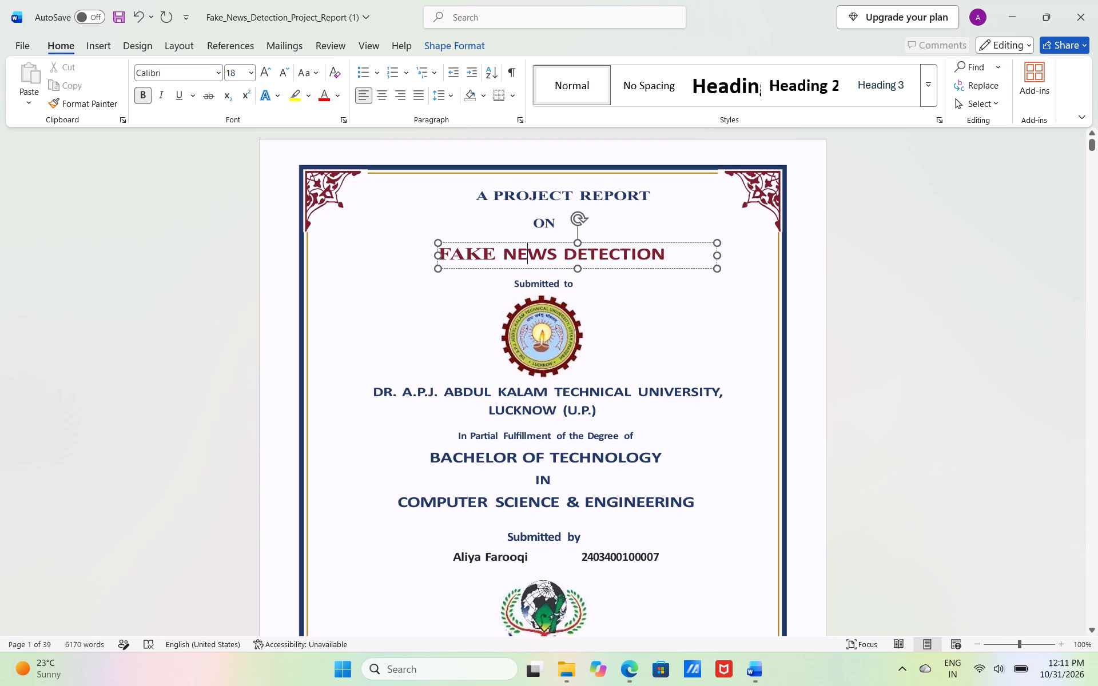
pyautogui.moveTo(506, 258); pyautogui.dragTo(638, 255)
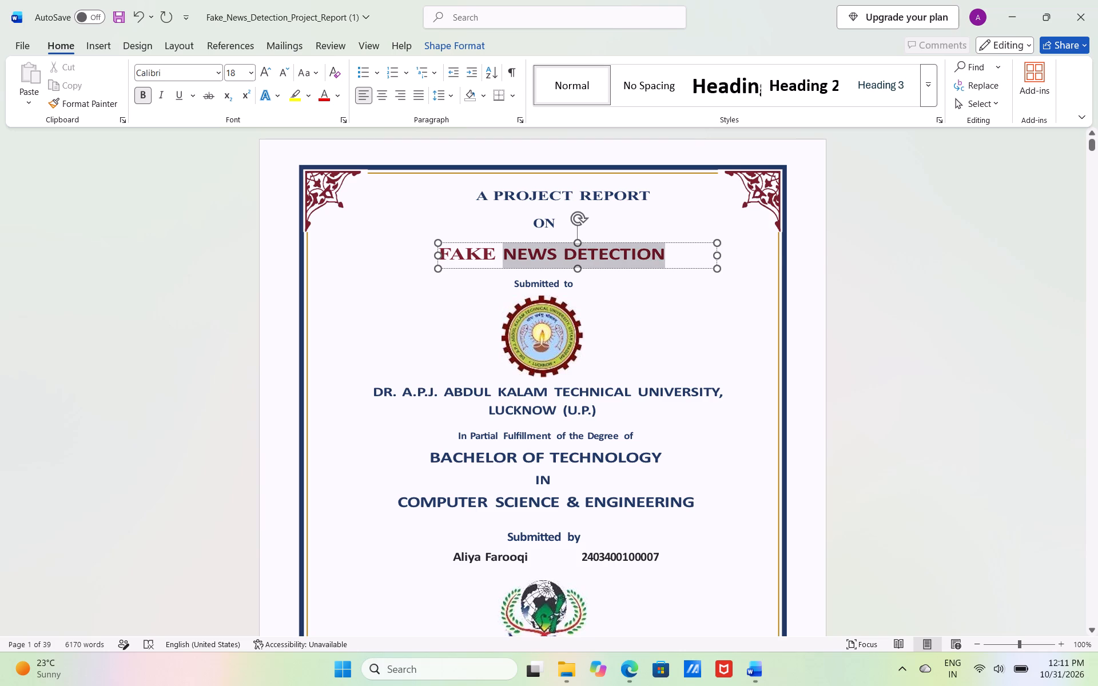
pyautogui.moveTo(638, 255); pyautogui.dragTo(662, 261)
pyautogui.click(219, 70)
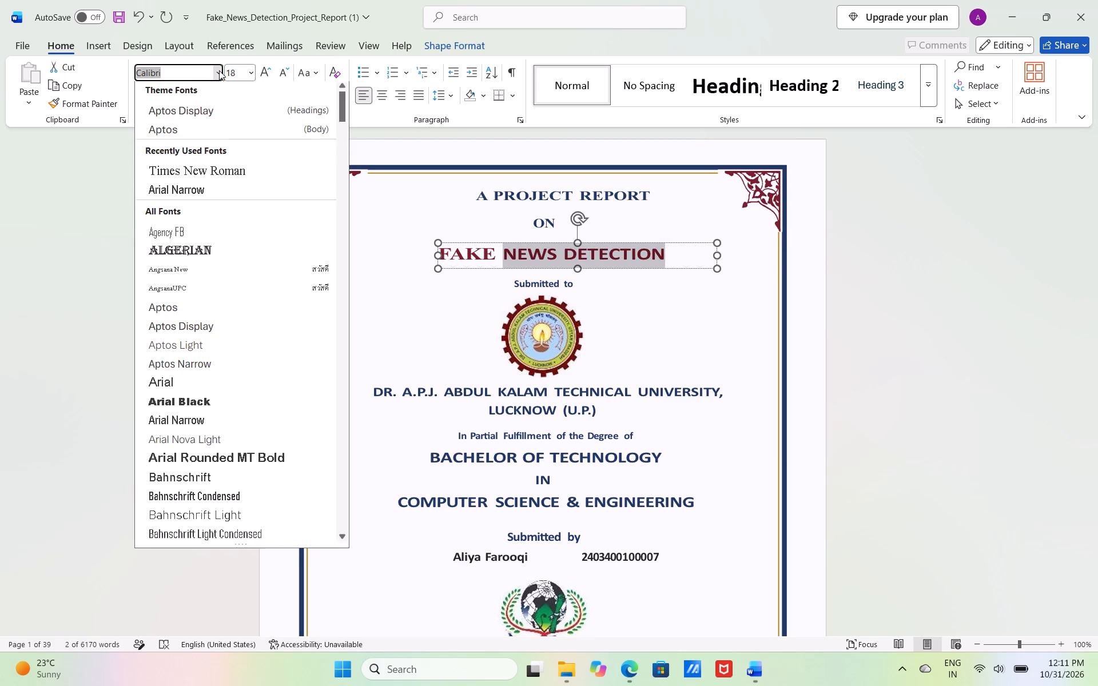
pyautogui.click(182, 165)
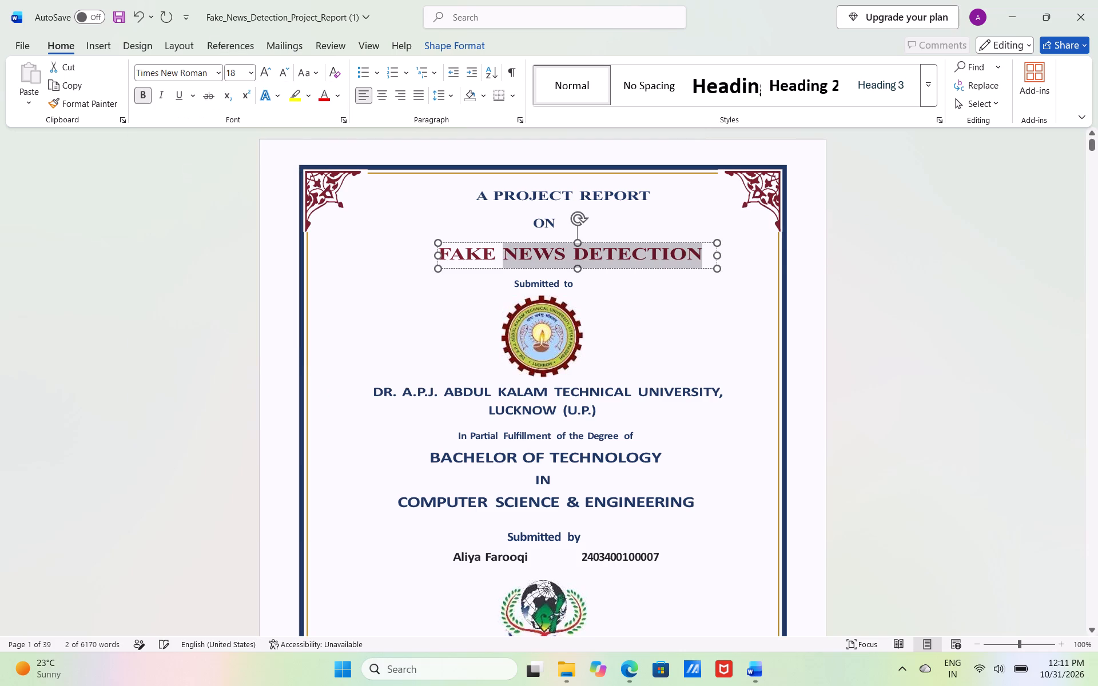
# Change the font of the cover's "Submitted to" line to Times New Roman.
pyautogui.click(531, 284)
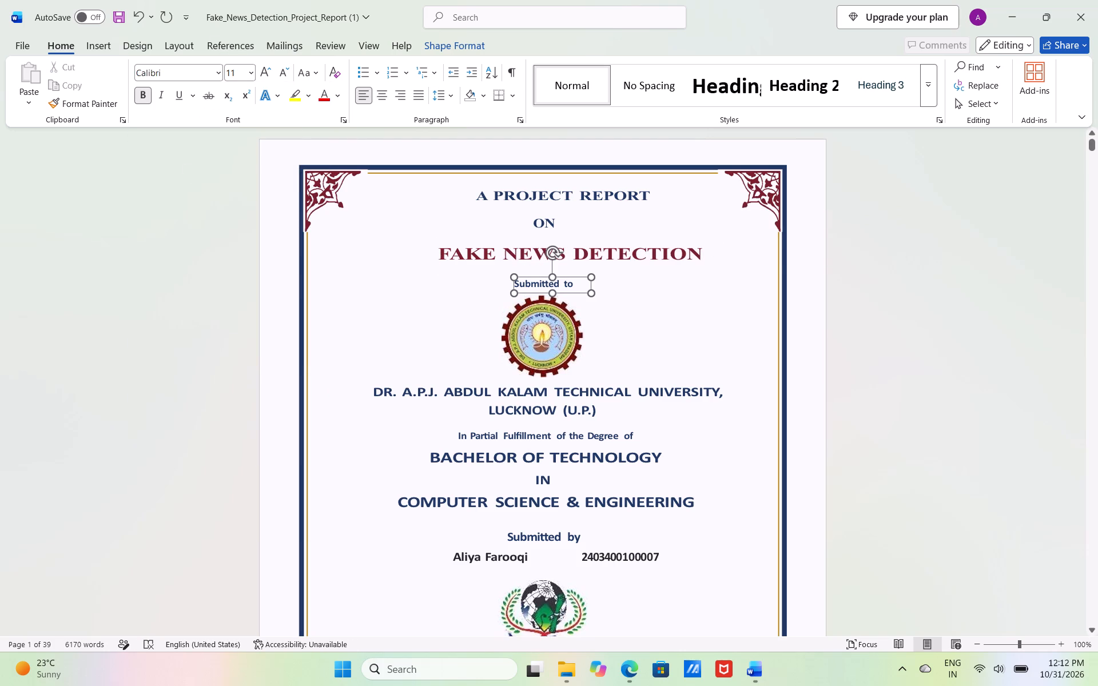
pyautogui.rightClick(571, 285)
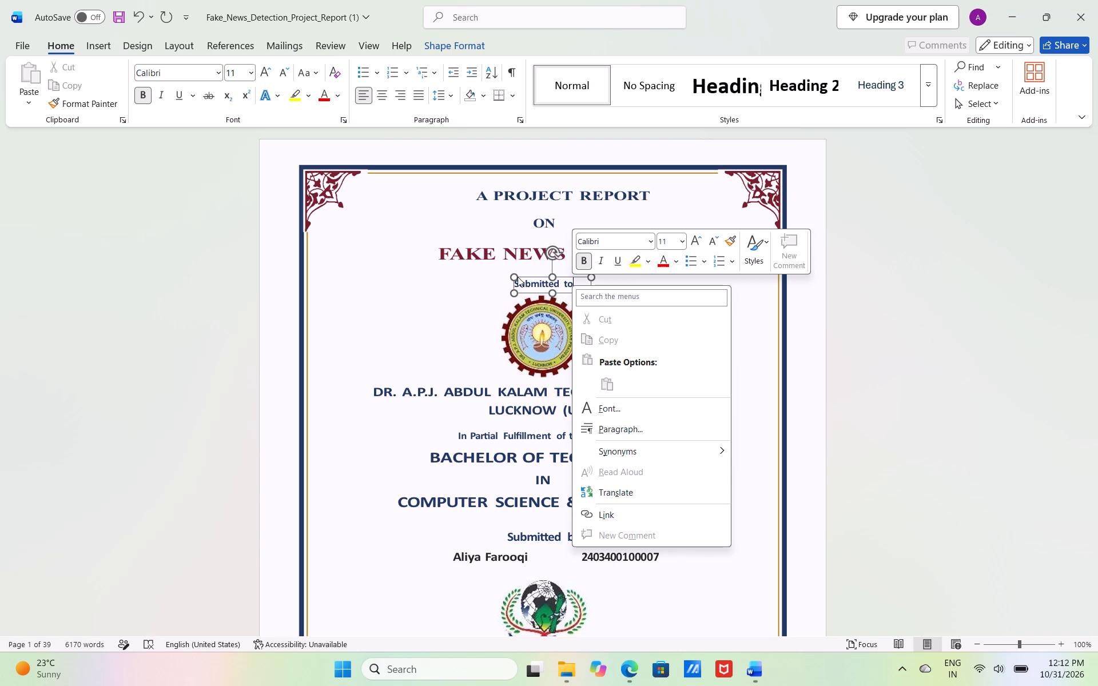
pyautogui.click(393, 343)
pyautogui.hotkey('ctrl', 'a')
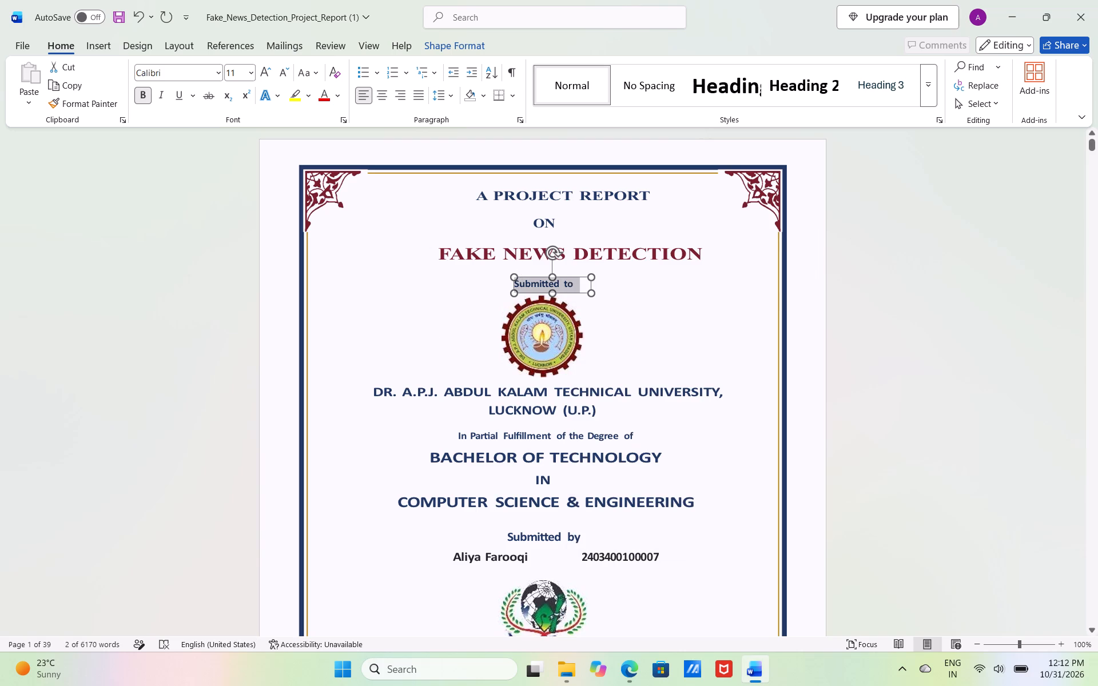
pyautogui.click(217, 75)
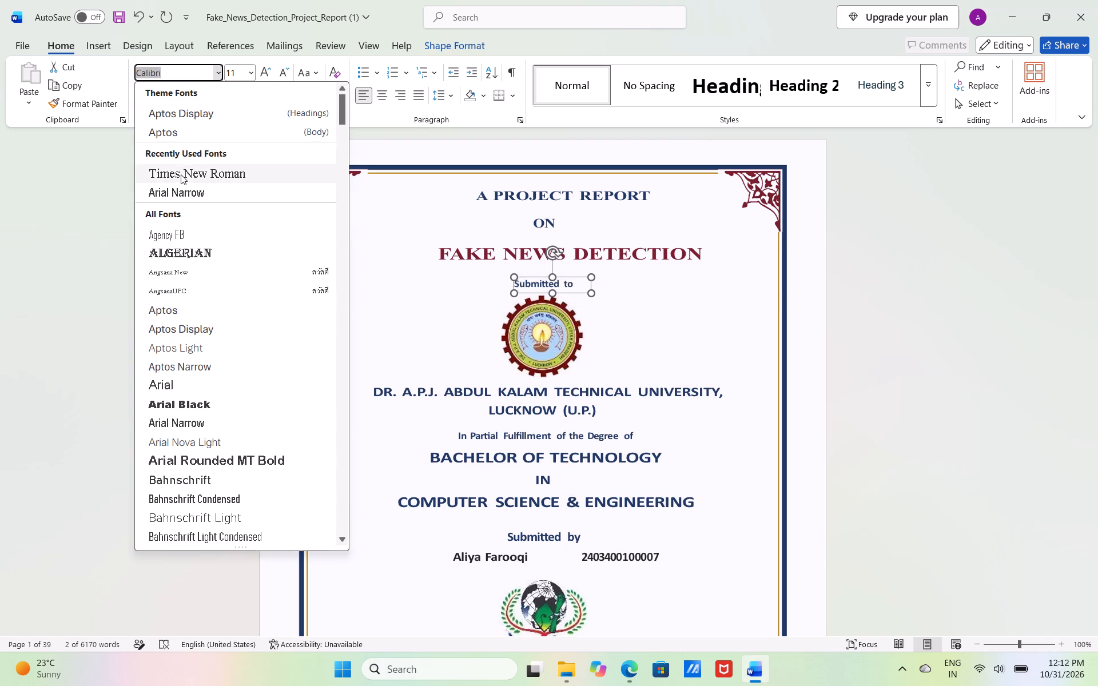
pyautogui.click(181, 175)
# Change the font of the university name line and the "LUCKNOW (U.P.)" line on the cover to Times New Roman.
pyautogui.click(456, 410)
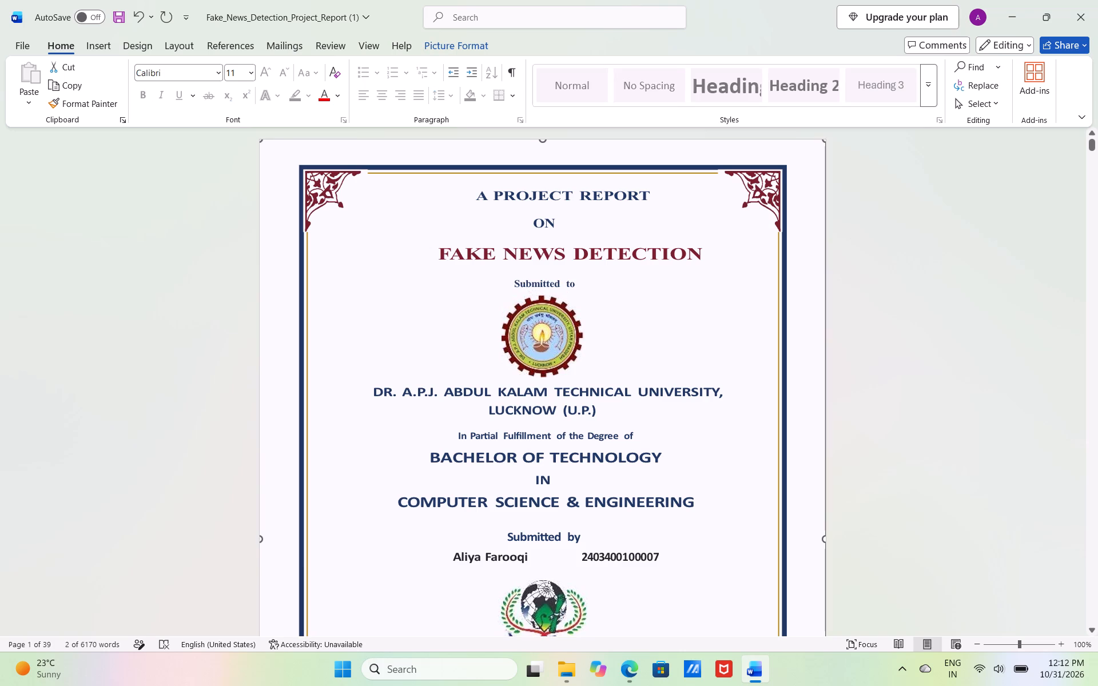
pyautogui.click(434, 396)
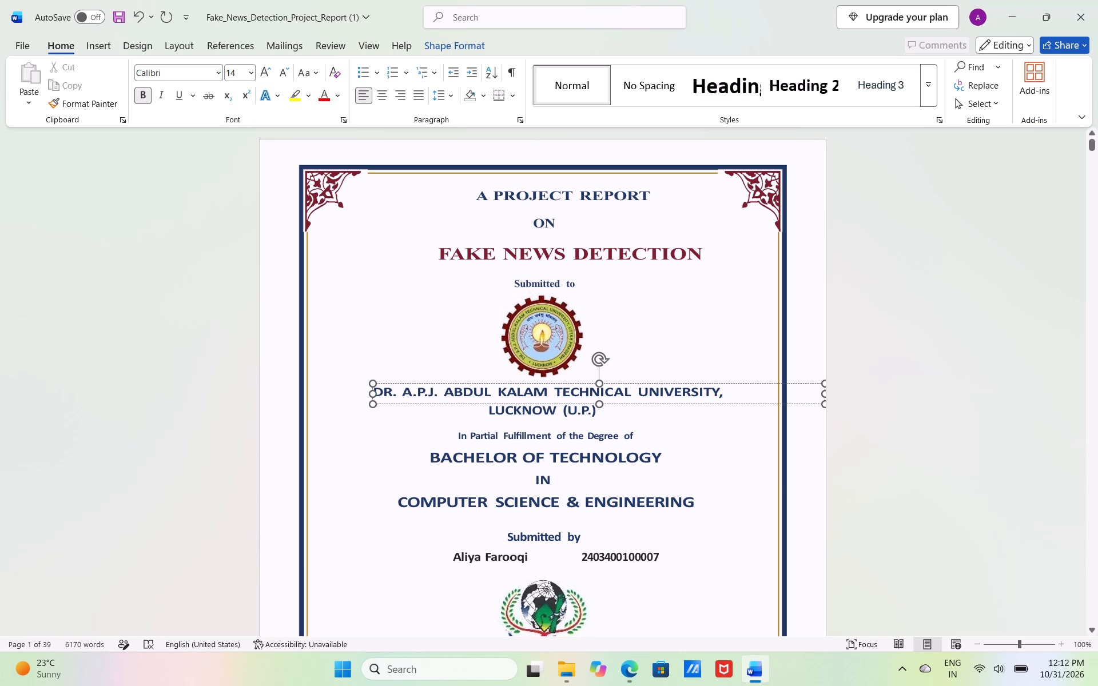
pyautogui.hotkey('ctrl', 'a')
pyautogui.click(221, 77)
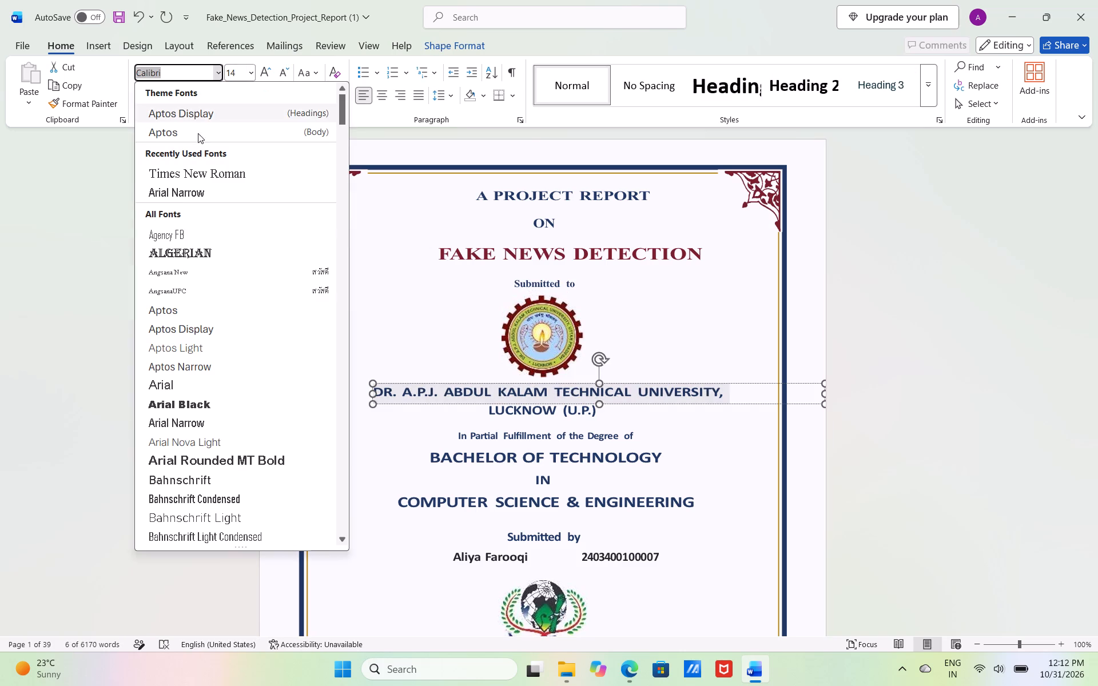
pyautogui.click(185, 181)
pyautogui.click(542, 415)
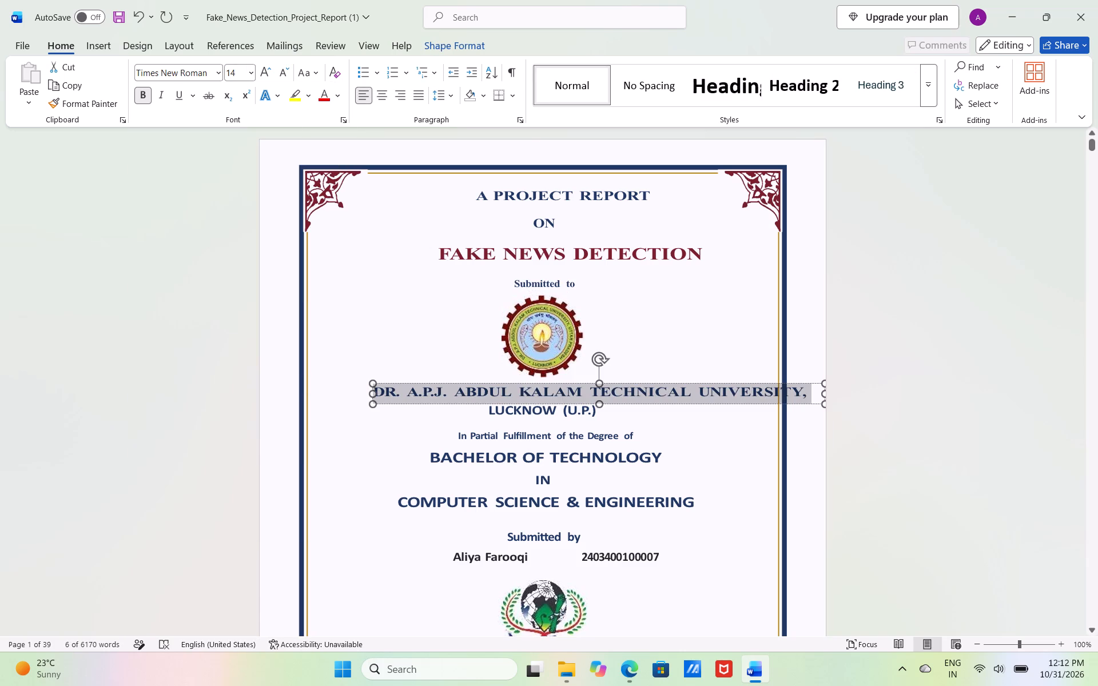
pyautogui.hotkey('ctrl', 'a')
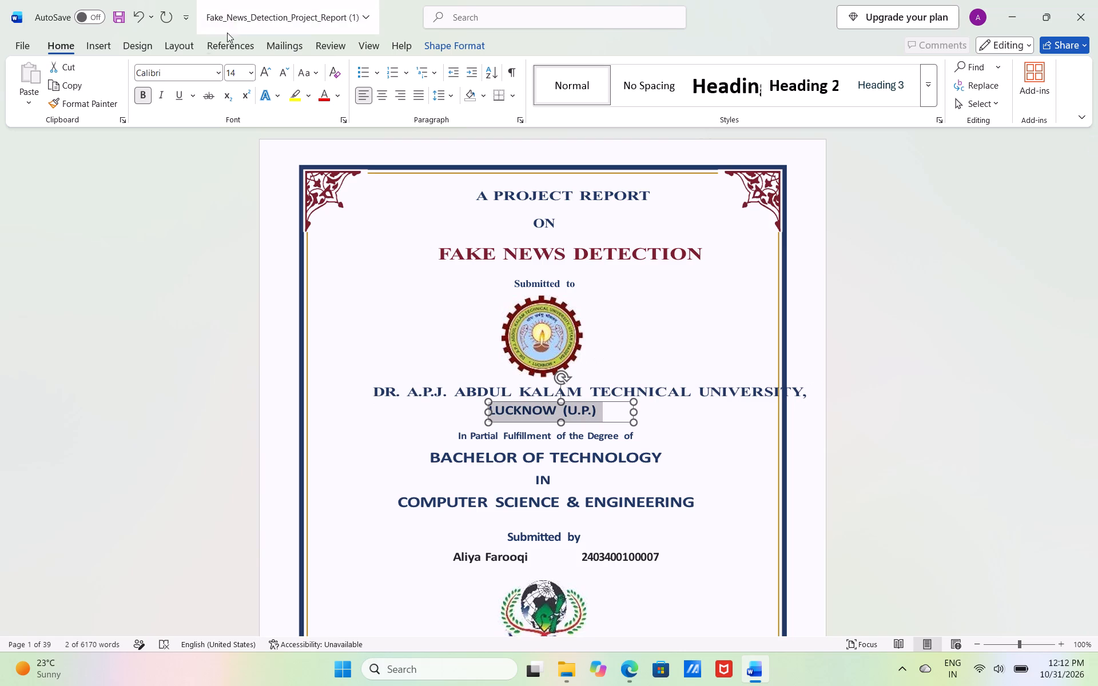
pyautogui.click(217, 77)
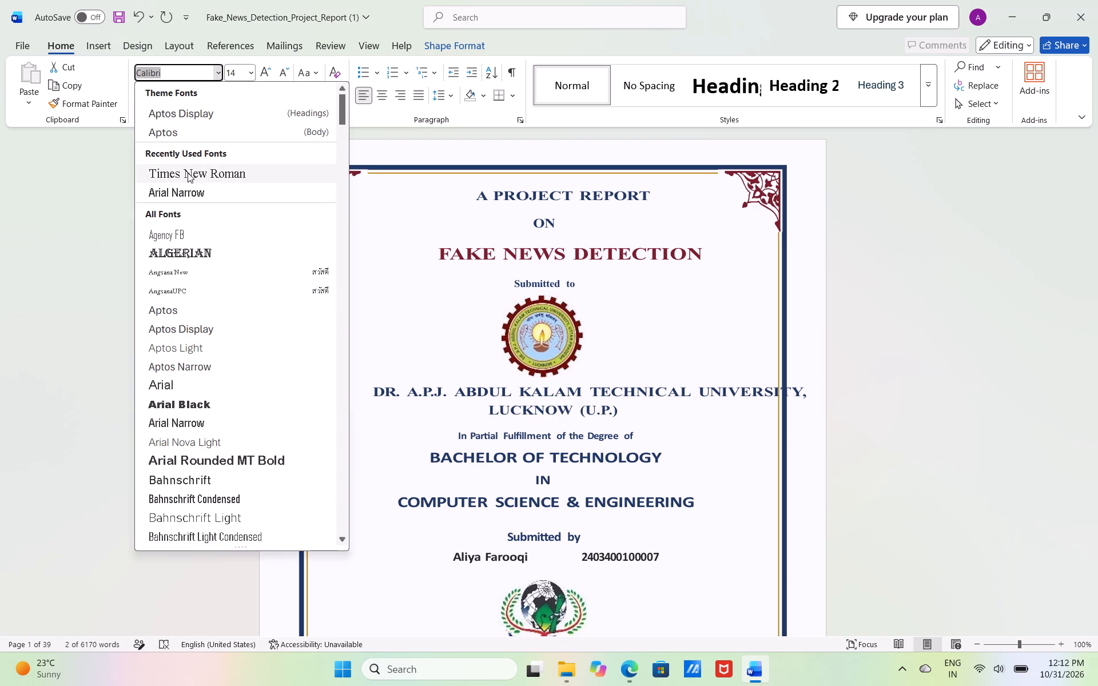
pyautogui.click(188, 173)
# Change the font of "In Partial Fulfillment of the Degree of" and "BACHELOR OF TECHNOLOGY" on the cover to Times New Roman.
pyautogui.click(489, 440)
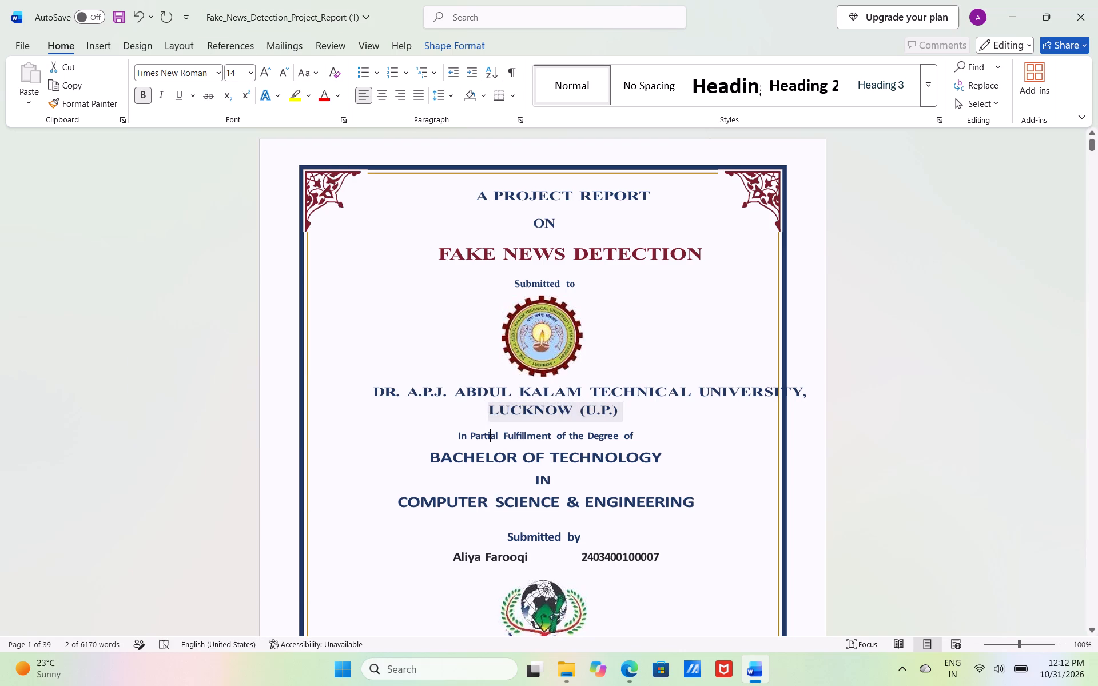
pyautogui.hotkey('ctrl', 'a')
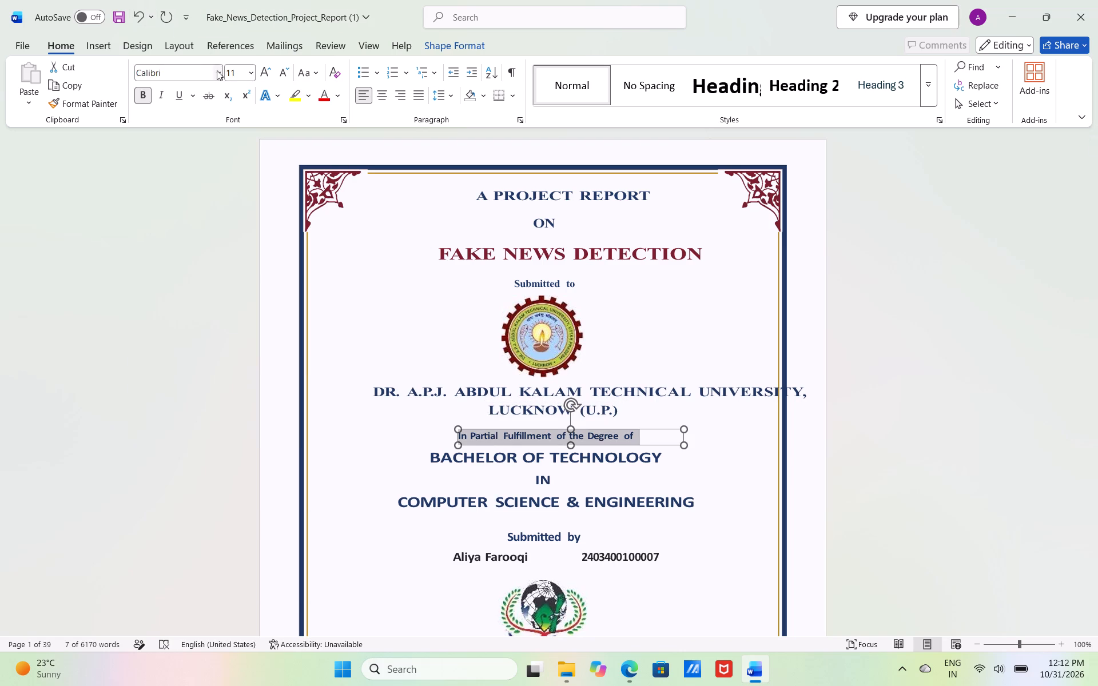
pyautogui.click(222, 73)
pyautogui.click(217, 75)
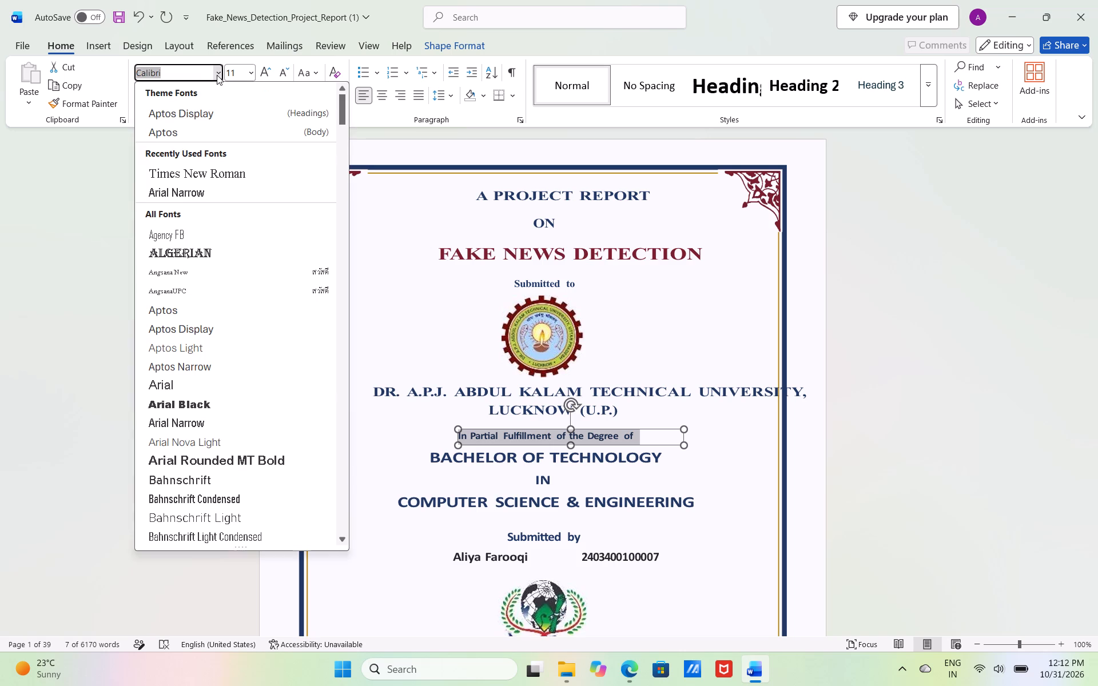
pyautogui.click(179, 174)
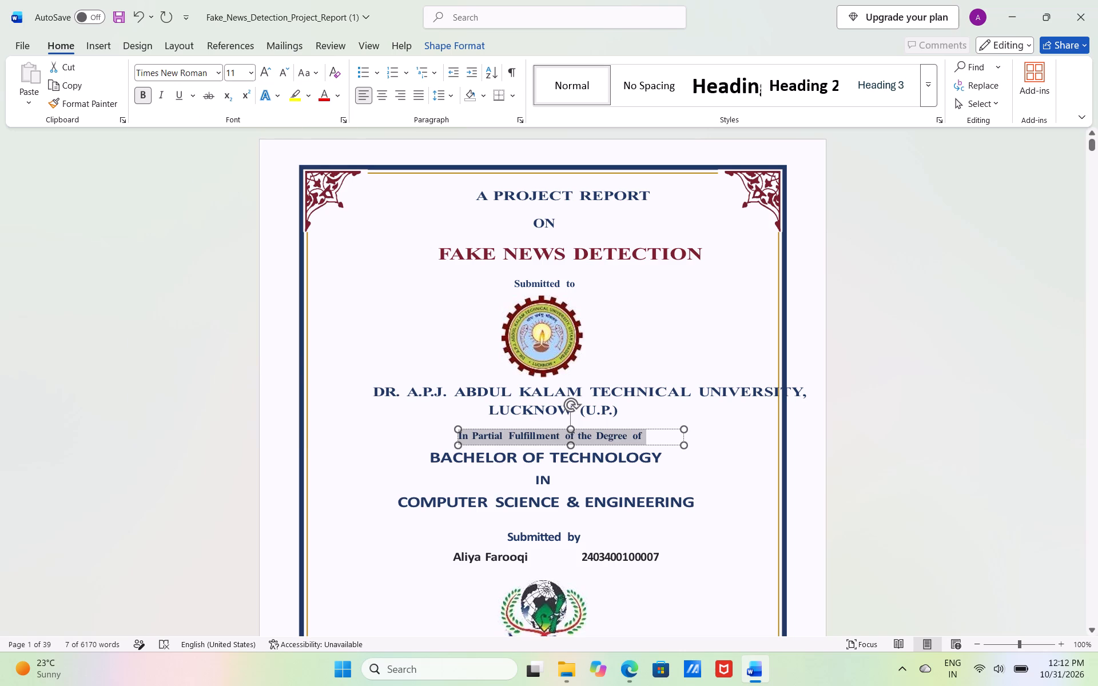
pyautogui.click(475, 458)
pyautogui.hotkey('ctrl', 'a')
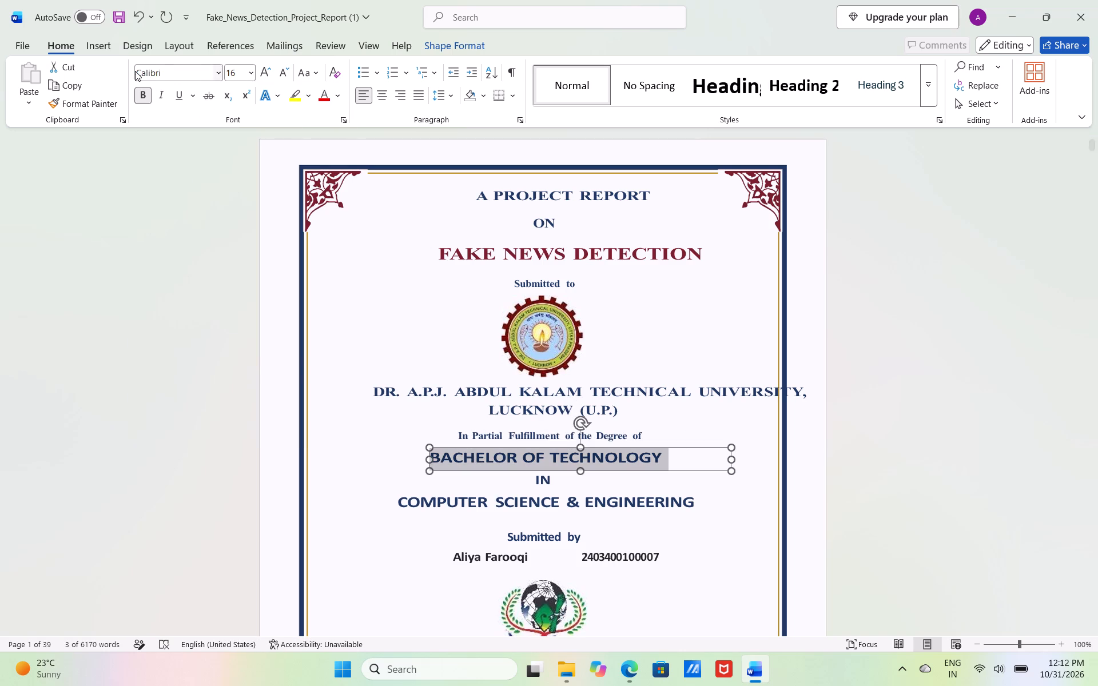
pyautogui.click(217, 73)
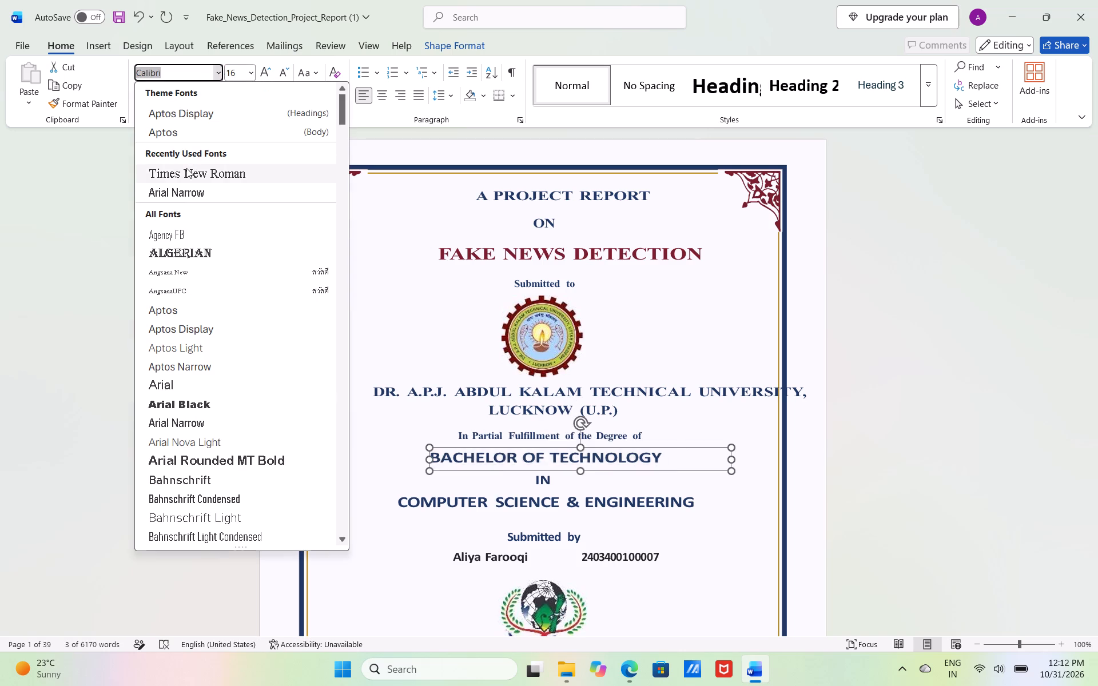
# Change the font of "BACHELOR OF TECHNOLOGY", "IN" and "COMPUTER SCIENCE & ENGINEERING" on the cover to Times New Roman.
pyautogui.click(186, 168)
pyautogui.click(543, 488)
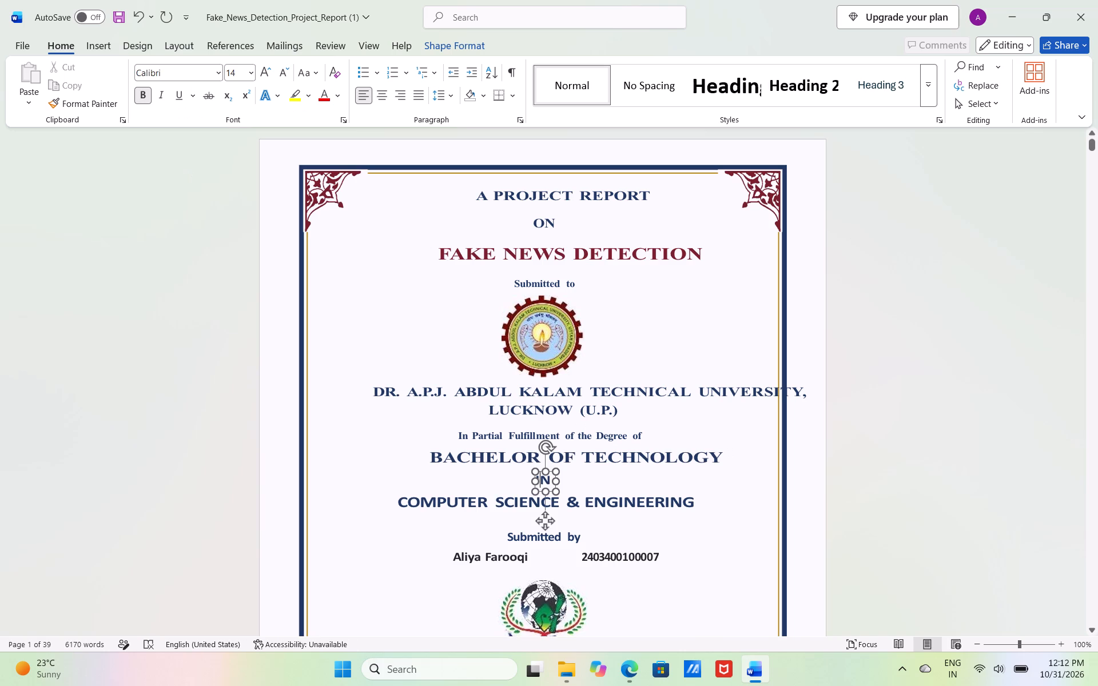
pyautogui.hotkey('ctrl', 'a')
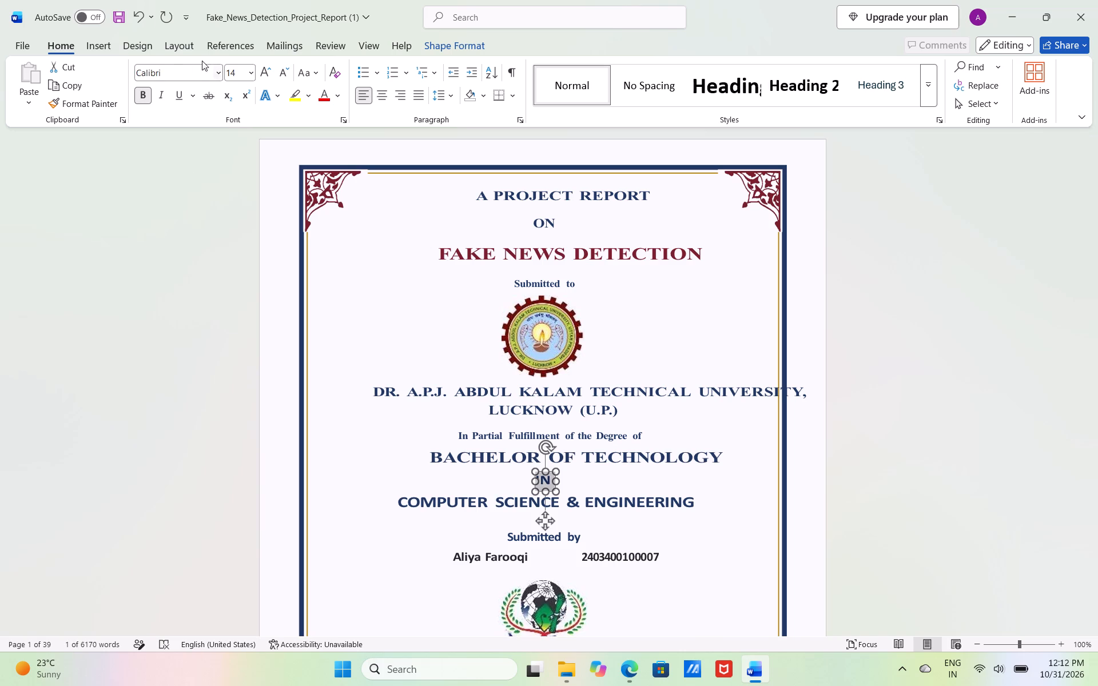
pyautogui.click(220, 68)
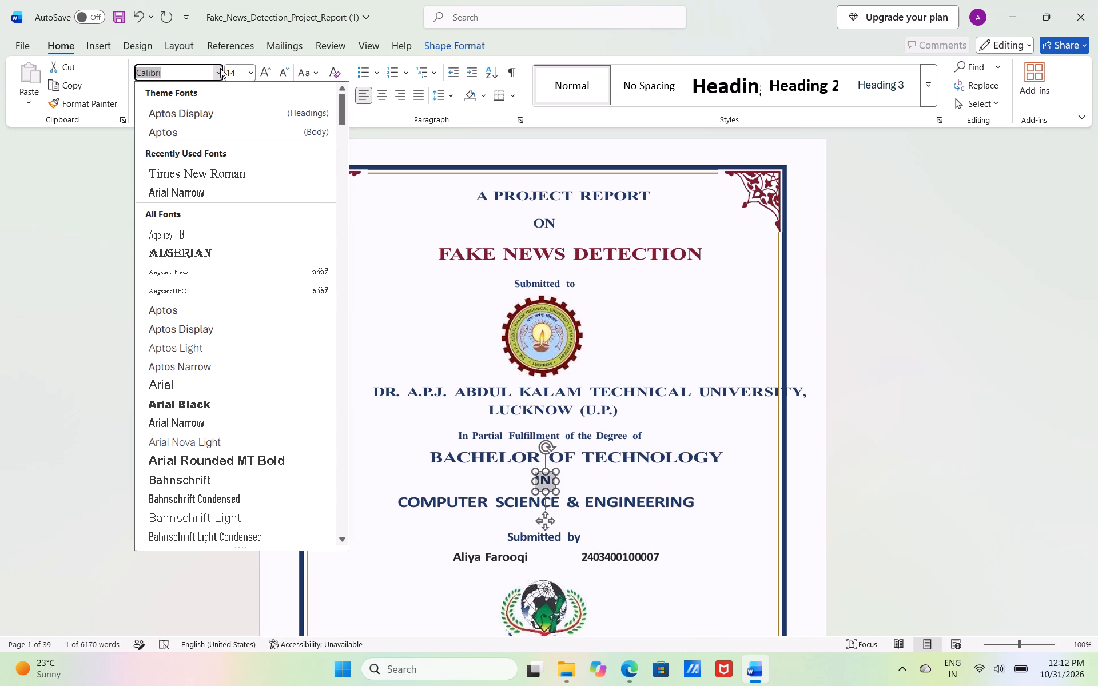
pyautogui.click(196, 181)
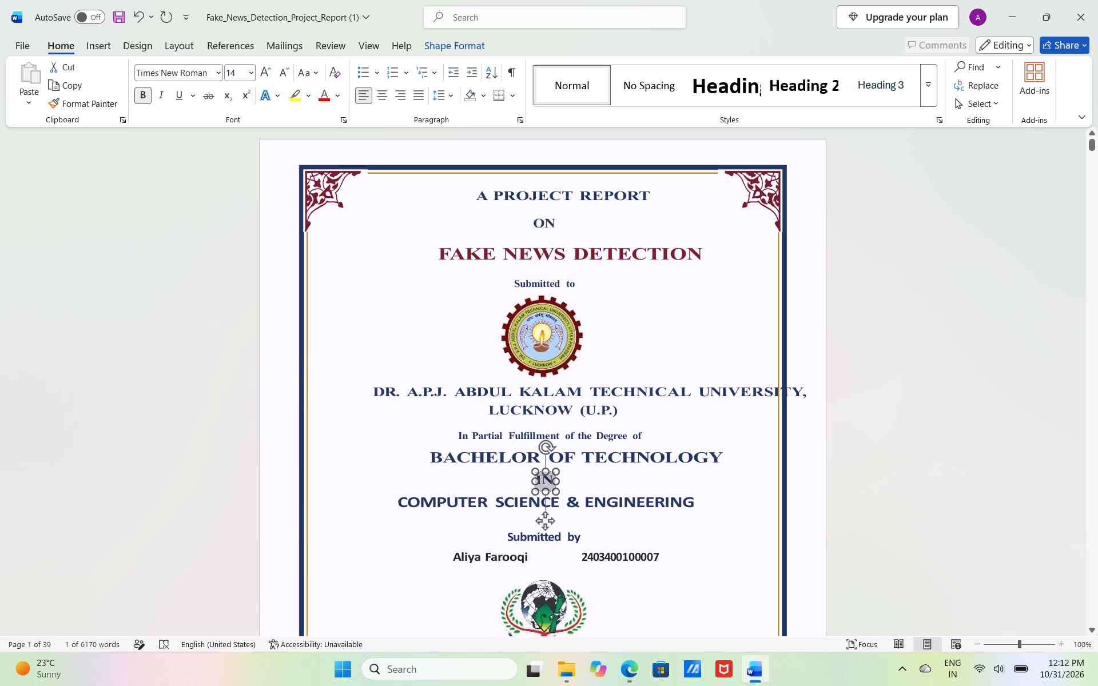
pyautogui.click(469, 509)
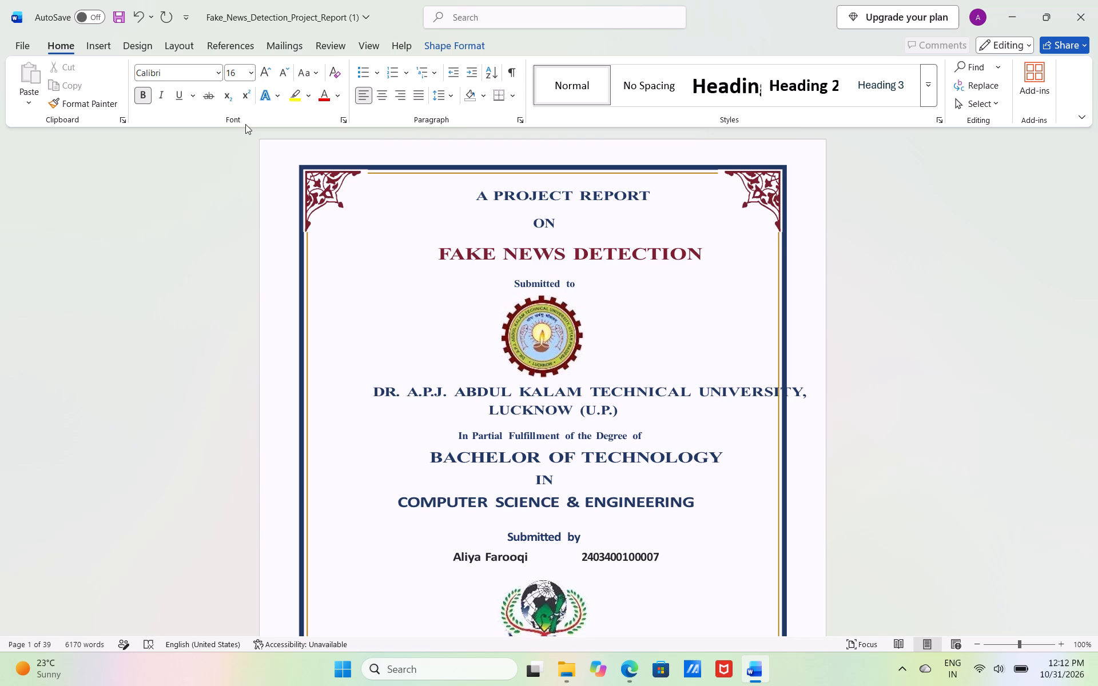
pyautogui.hotkey('ctrl', 'a')
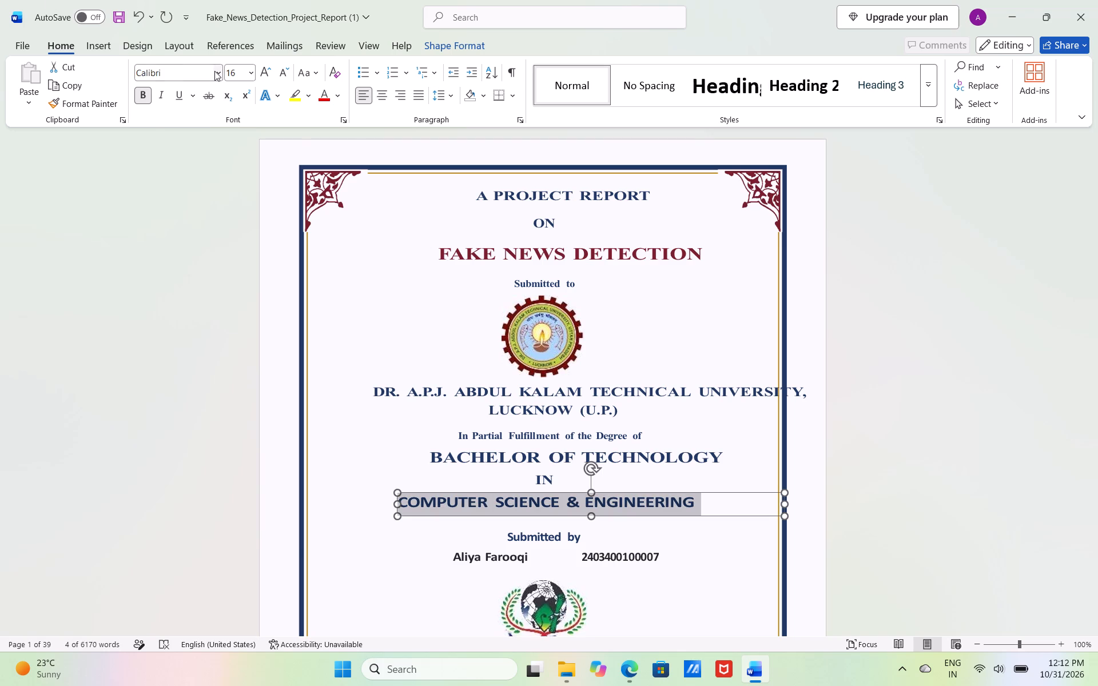
pyautogui.click(214, 71)
pyautogui.click(192, 165)
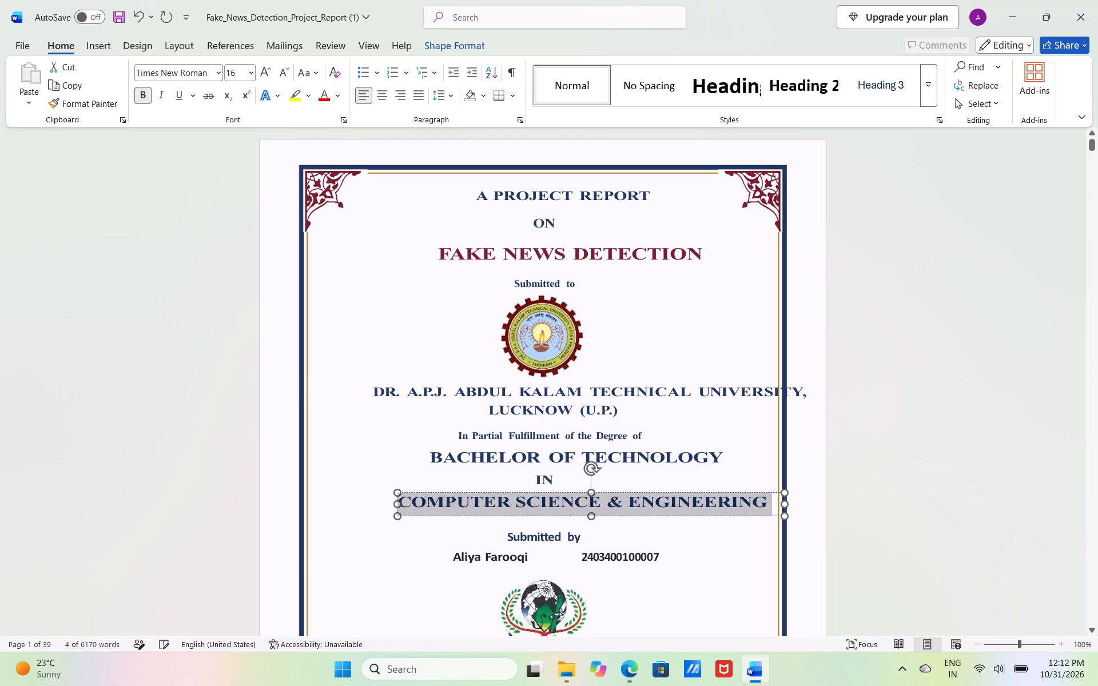
# Change the font of the cover's "Submitted by" line to Times New Roman.
pyautogui.click(563, 530)
pyautogui.hotkey('ctrl', 'a')
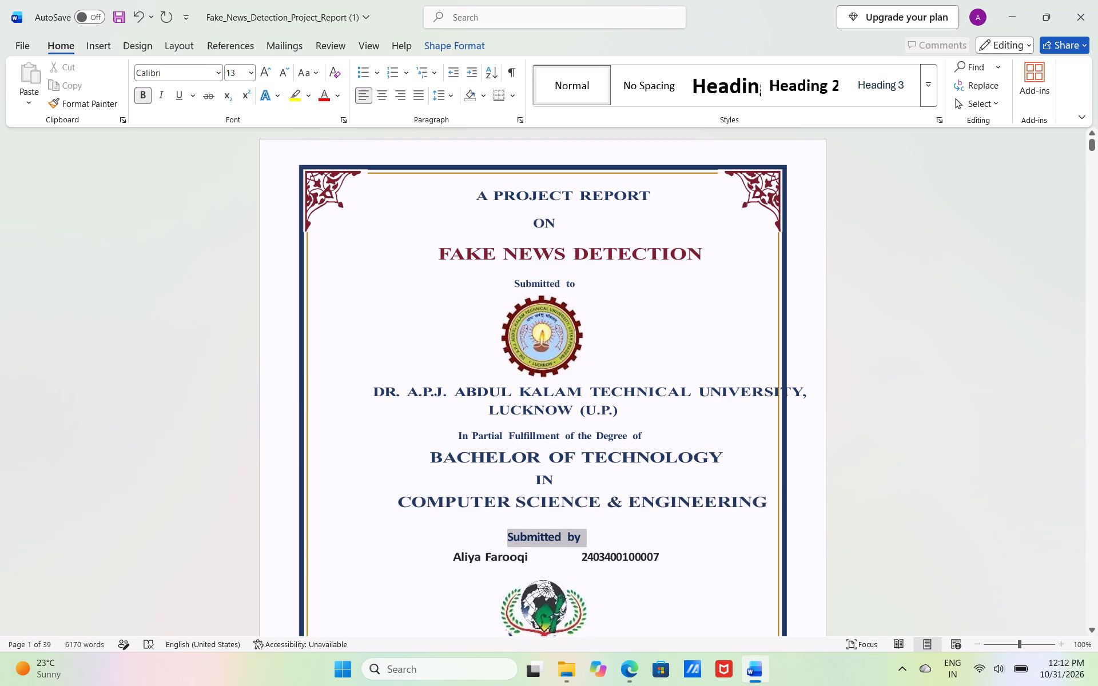
pyautogui.click(213, 71)
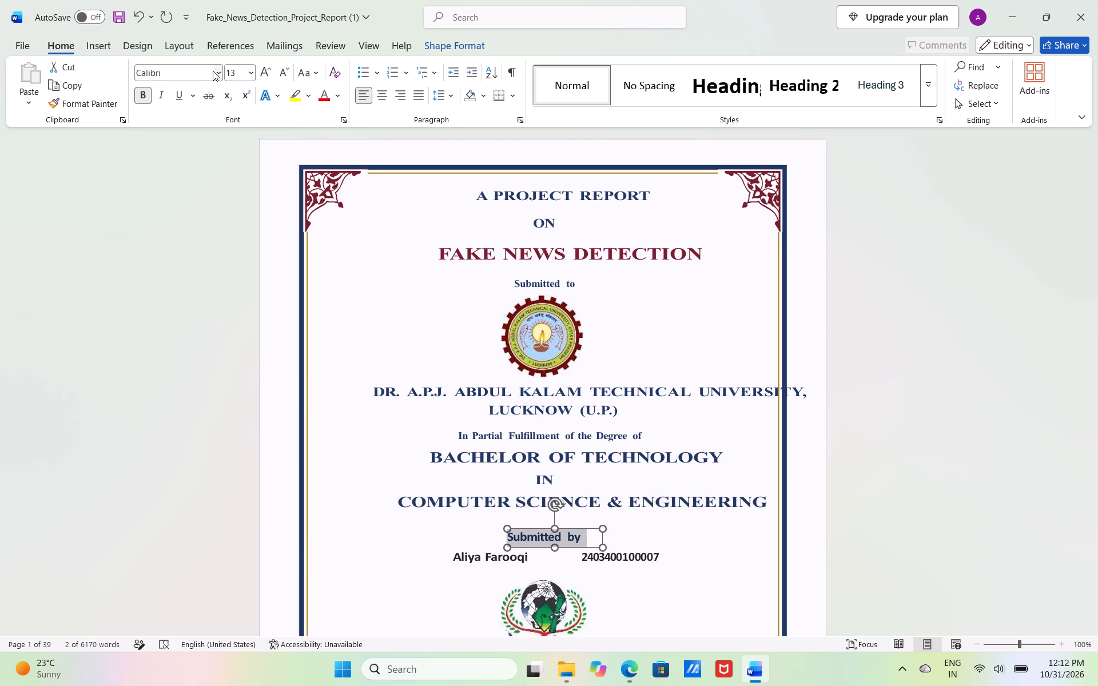
pyautogui.click(221, 71)
pyautogui.click(174, 171)
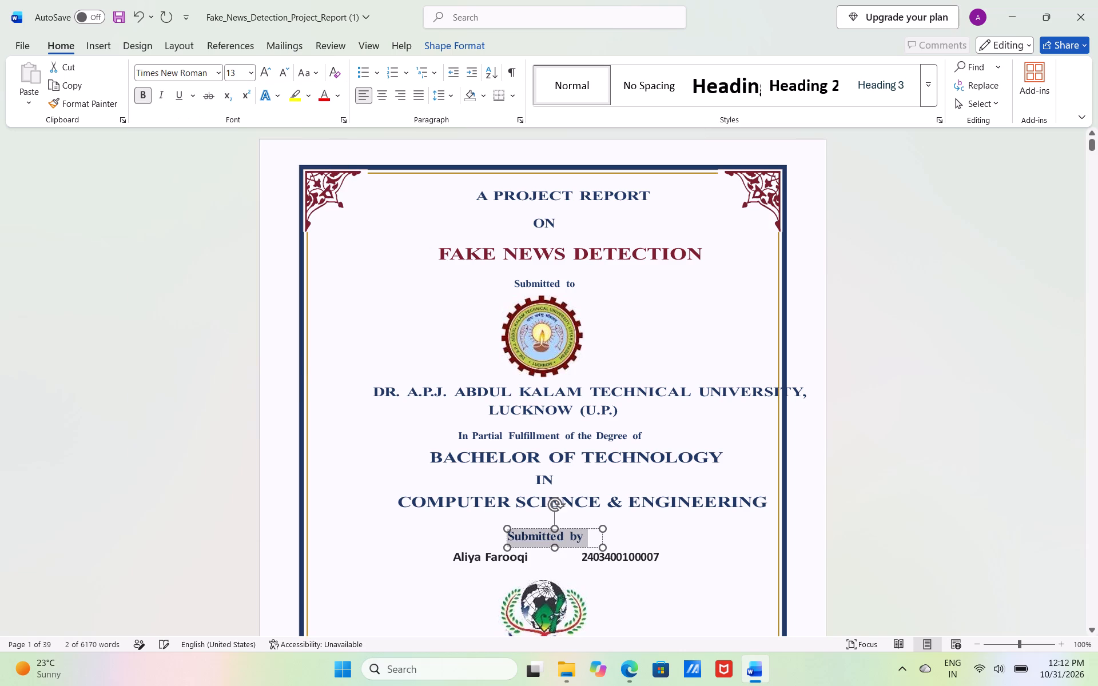
# Change the font of the student's name and the roll number beside it on the cover to Times New Roman.
pyautogui.click(486, 554)
pyautogui.hotkey('ctrl', 'a')
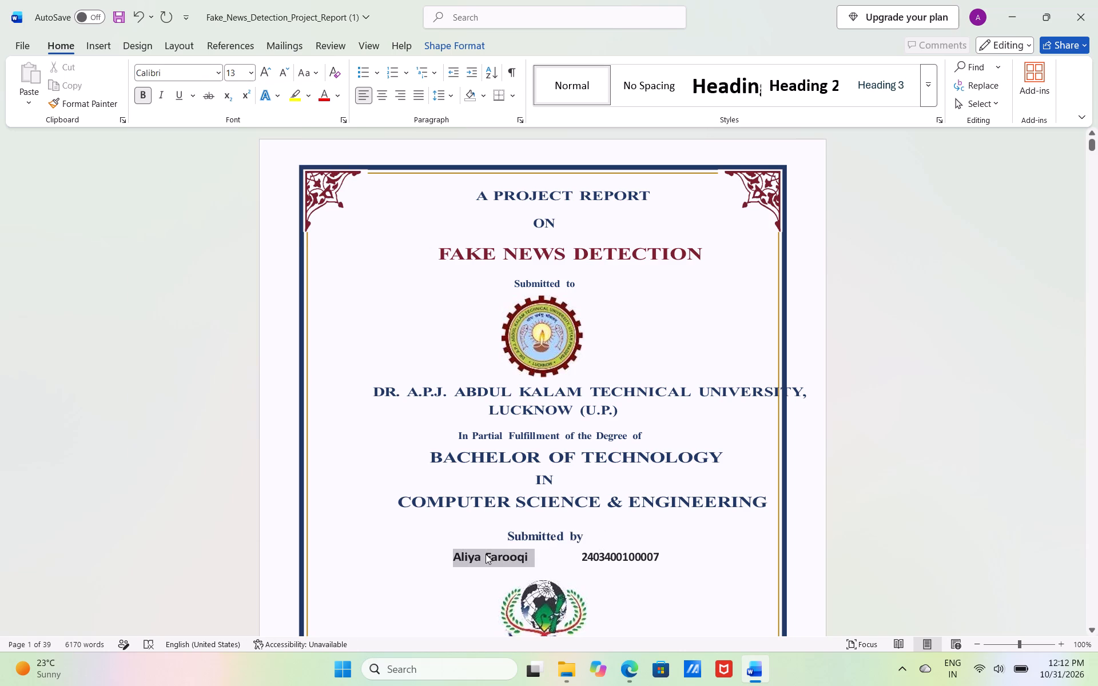
pyautogui.click(218, 73)
pyautogui.click(184, 171)
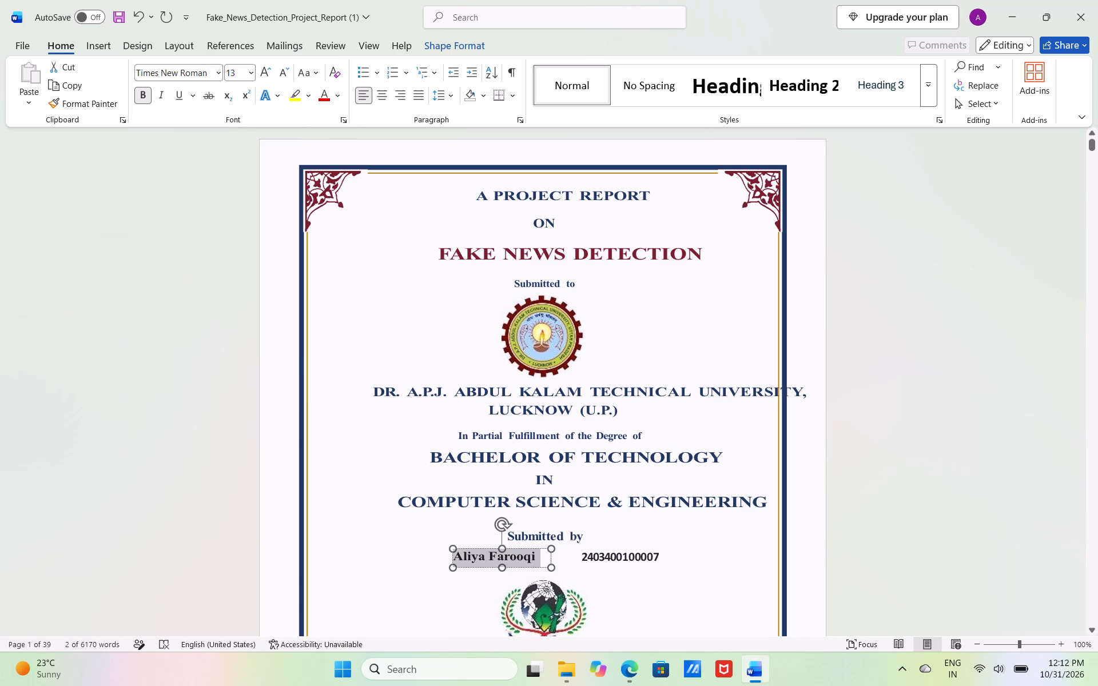
pyautogui.click(618, 555)
pyautogui.hotkey('ctrl', 'a')
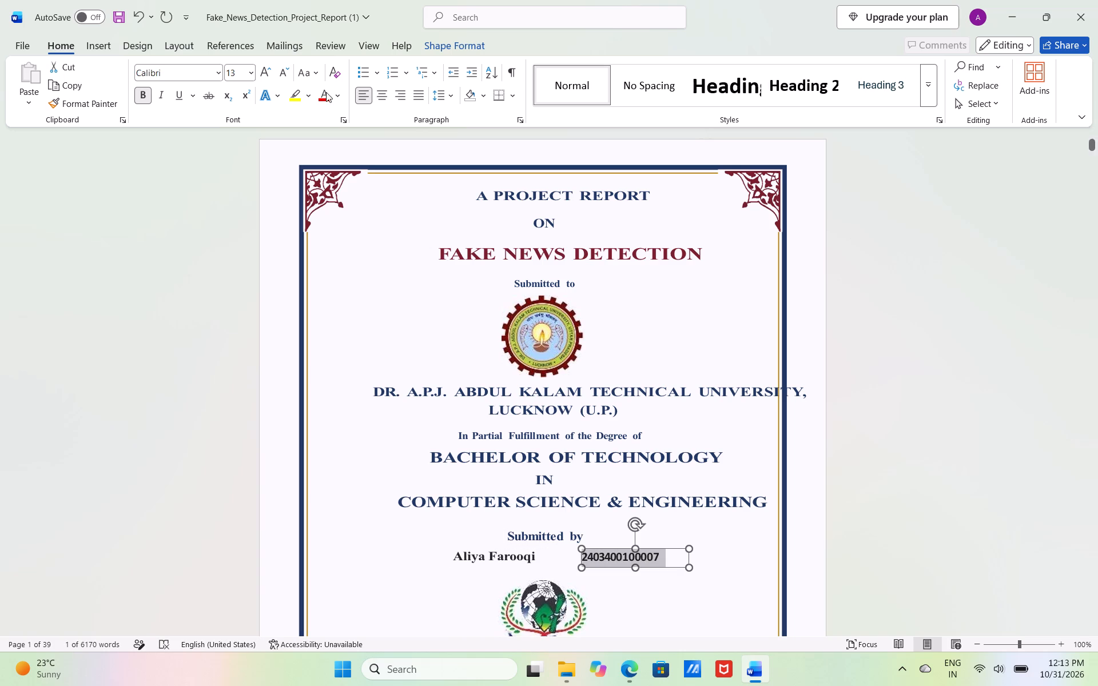
pyautogui.click(217, 75)
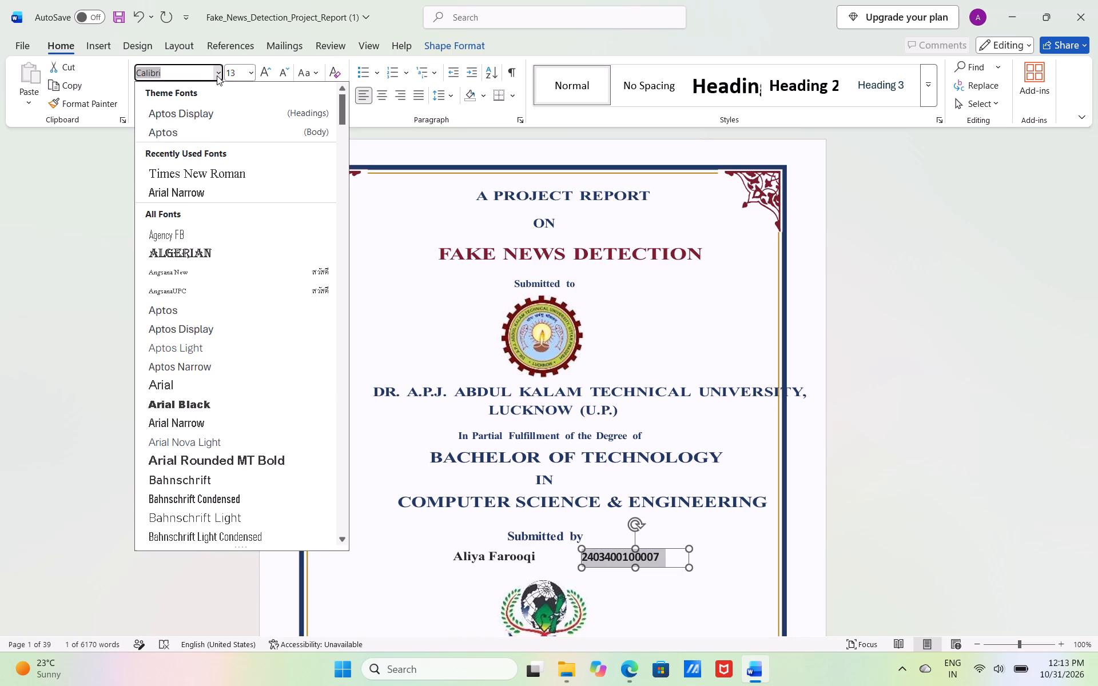
pyautogui.click(204, 177)
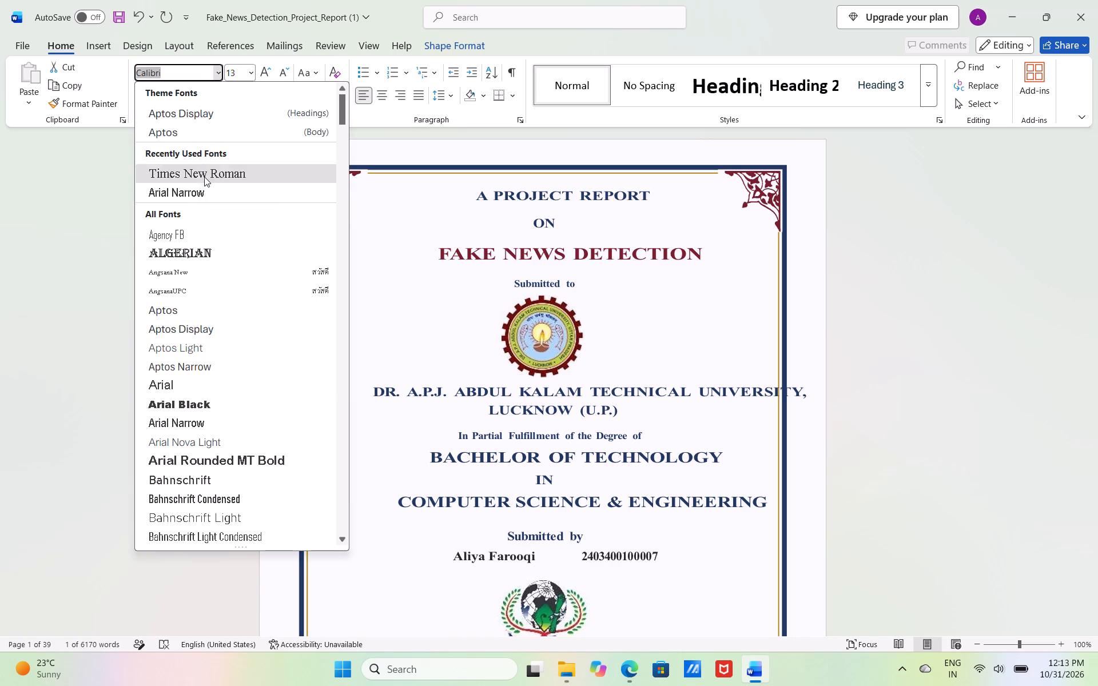
pyautogui.scroll(-2, 404, 447)
pyautogui.scroll(1, 404, 447)
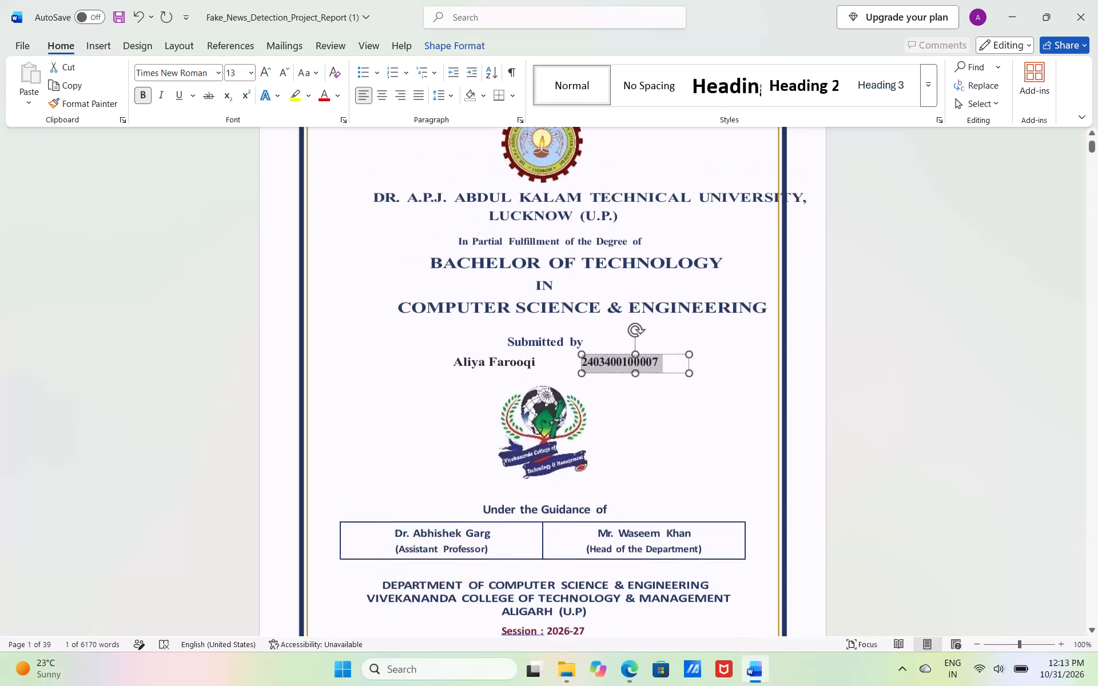
# Shift the university name's text box to the left so that the line fits inside the cover's border.
pyautogui.scroll(1, 404, 447)
pyautogui.click(444, 362)
pyautogui.click(410, 396)
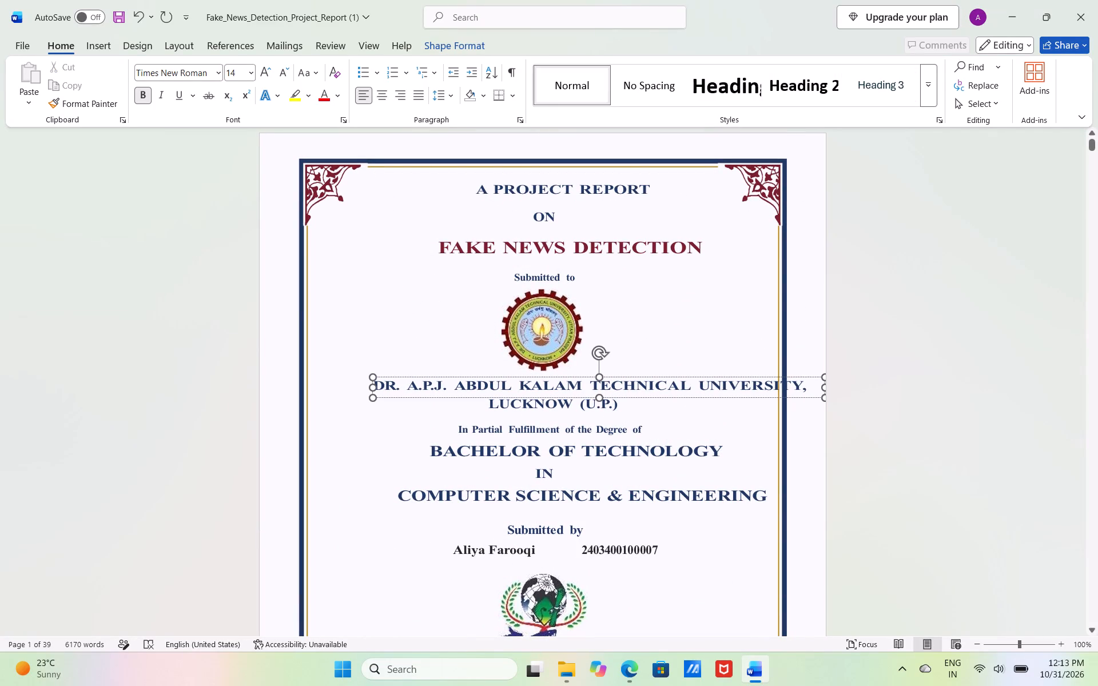
pyautogui.moveTo(409, 375); pyautogui.dragTo(371, 377)
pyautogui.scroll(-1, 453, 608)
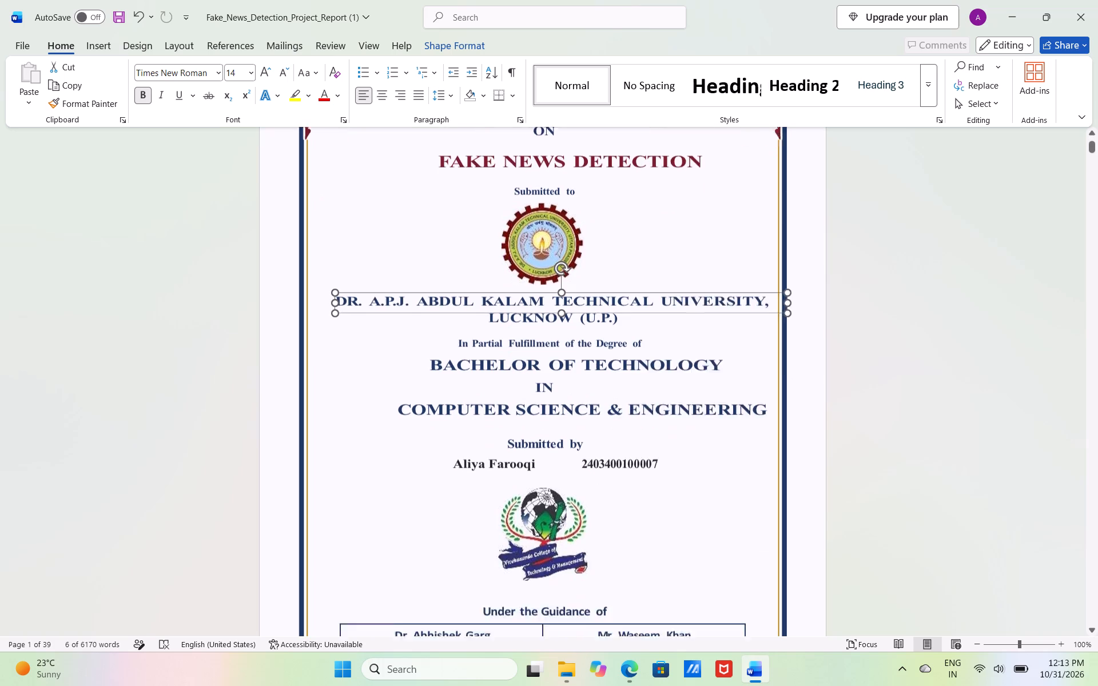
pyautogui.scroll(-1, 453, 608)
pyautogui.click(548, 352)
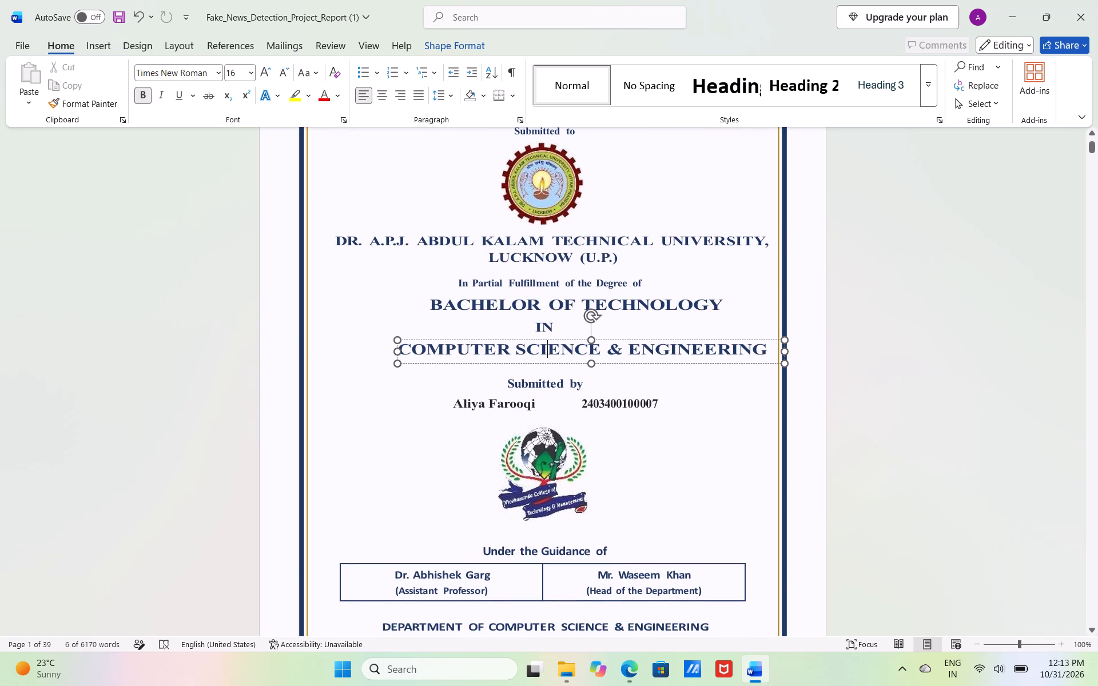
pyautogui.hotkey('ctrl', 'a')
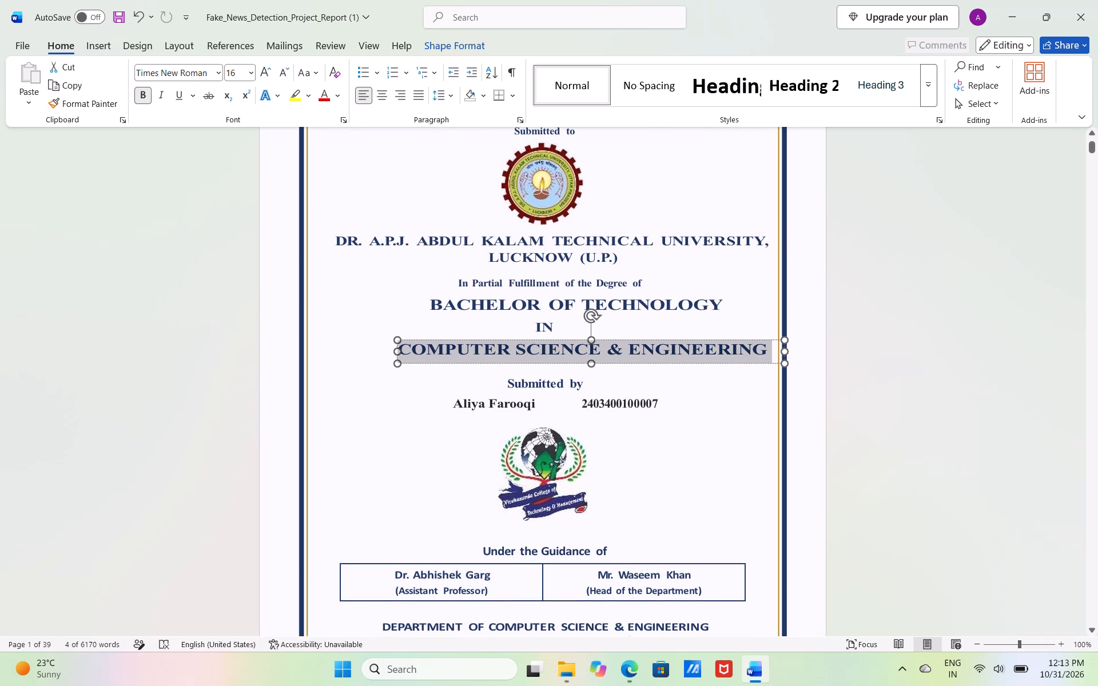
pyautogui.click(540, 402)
# Change the font of the cover's "Under the Guidance of" line to Times New Roman.
pyautogui.scroll(-1, 554, 502)
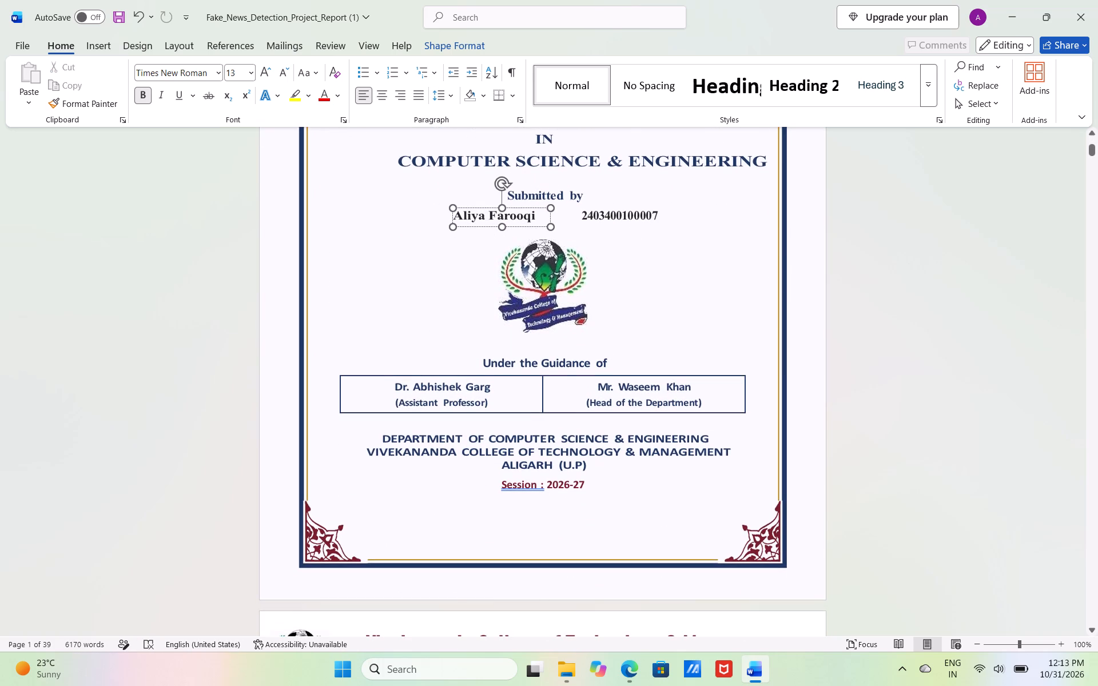
pyautogui.click(575, 362)
pyautogui.hotkey('ctrl', 'a')
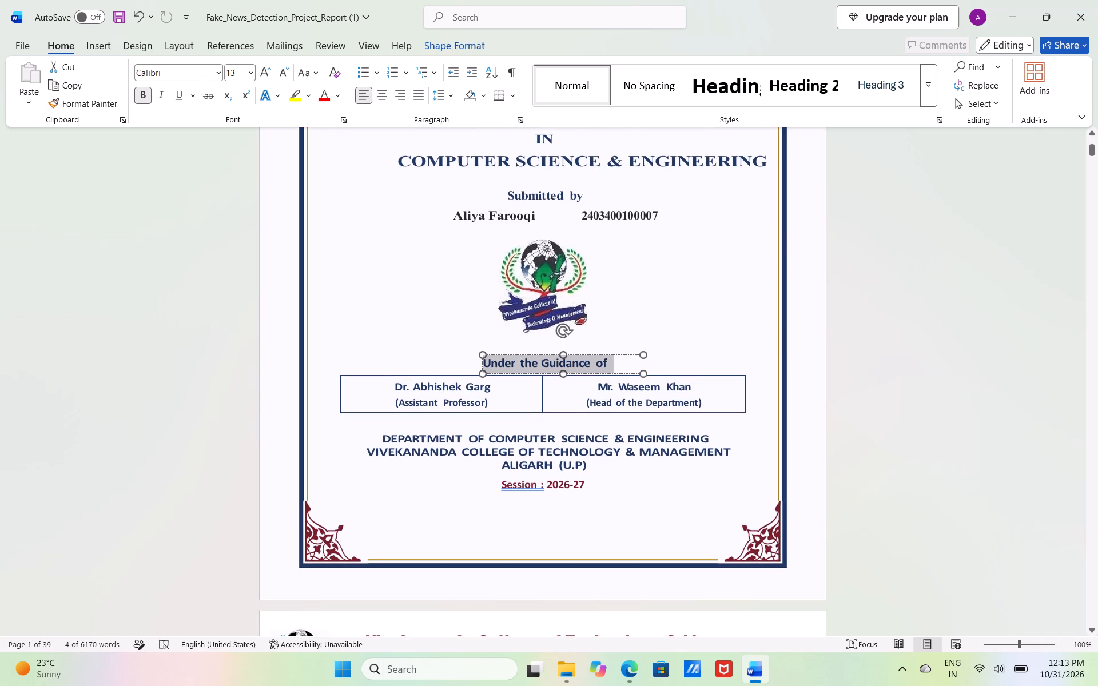
pyautogui.click(214, 78)
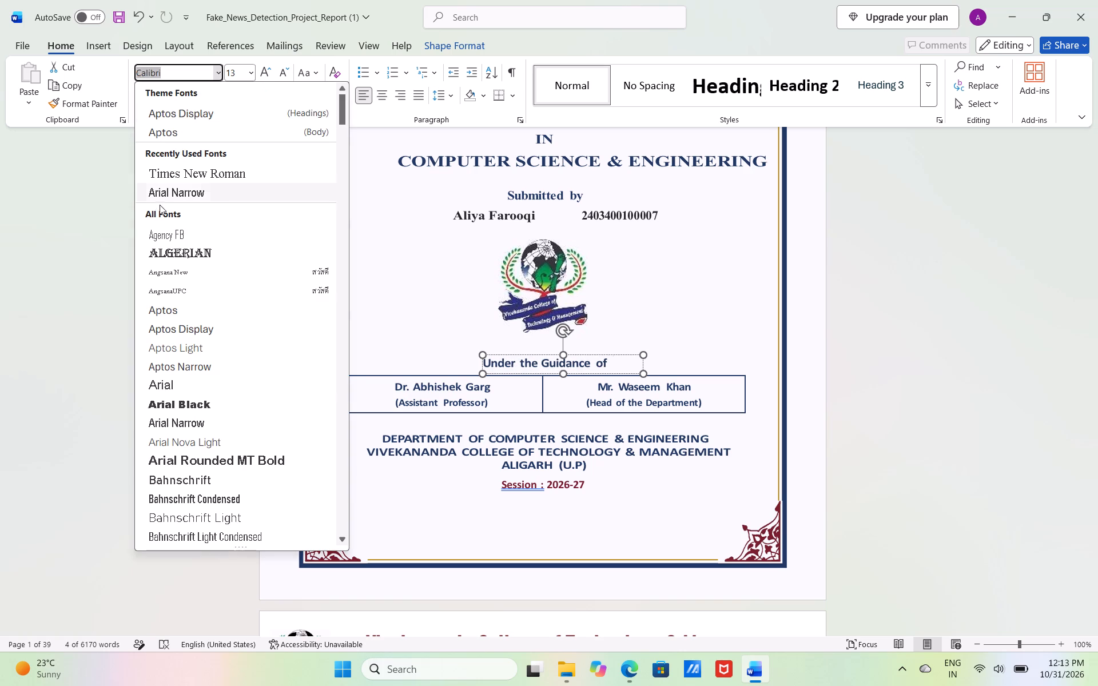
pyautogui.click(183, 178)
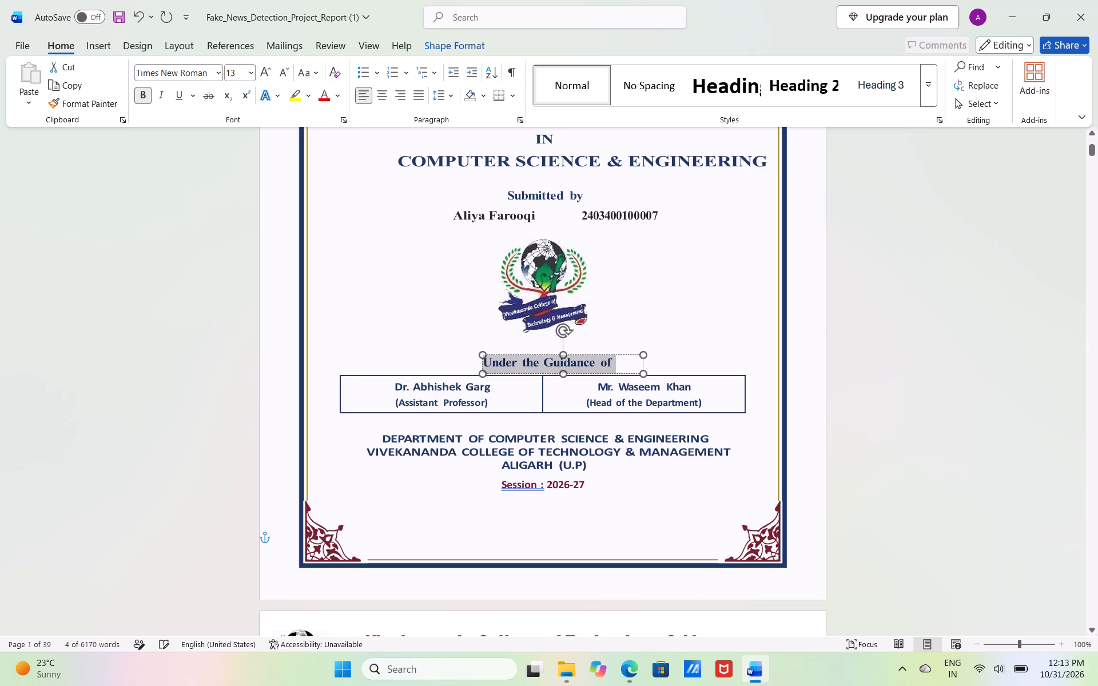
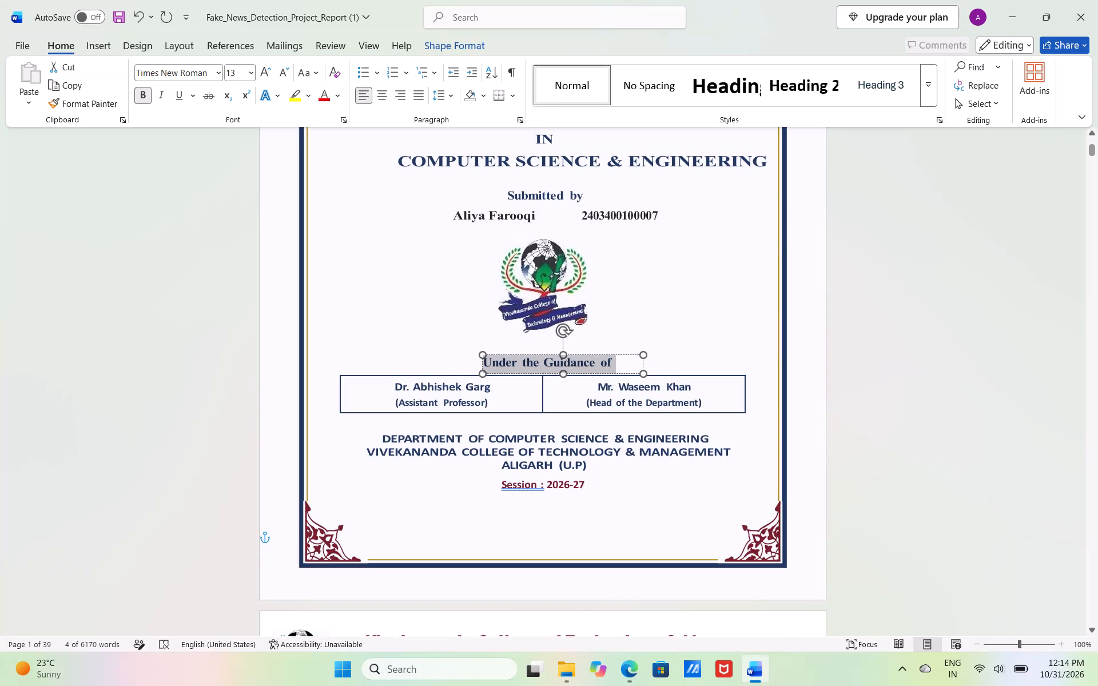
# Change the font of the first guide's name and the "(Assistant Professor)" line in the cover's guidance table to Times New Roman.
pyautogui.click(407, 387)
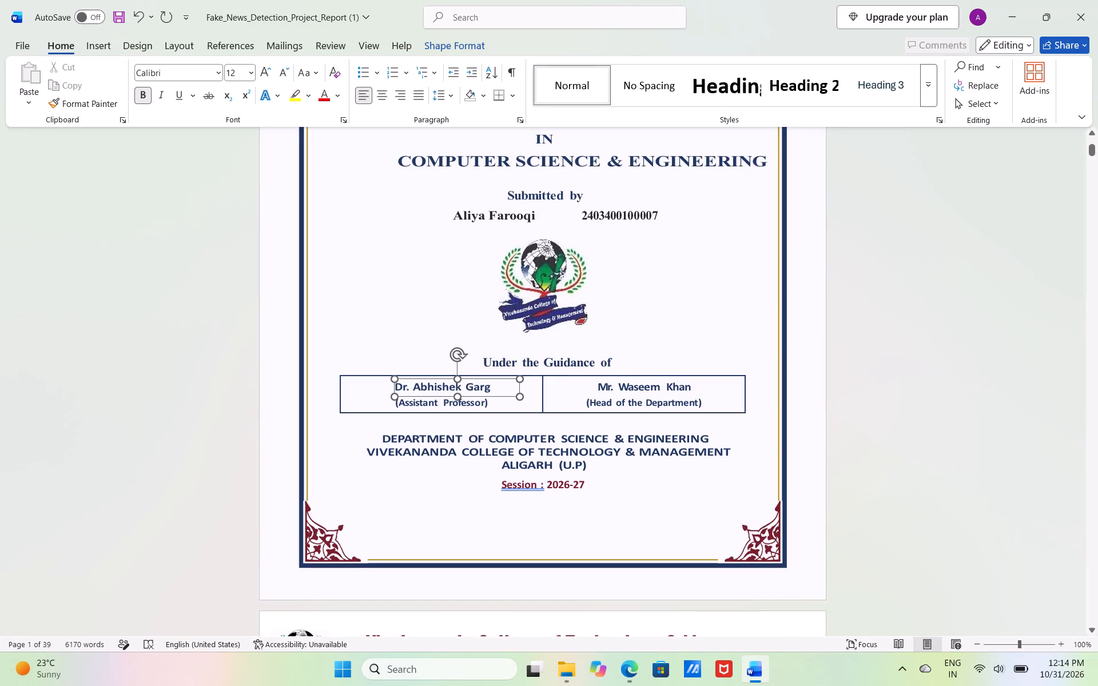
pyautogui.hotkey('ctrl', 'a')
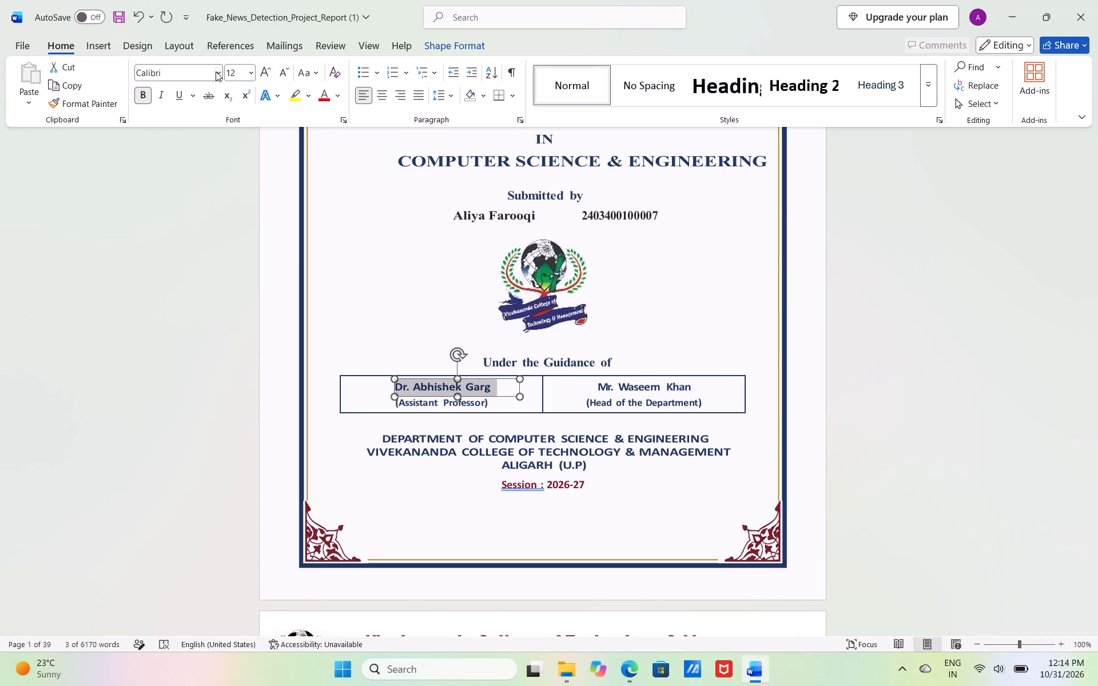
pyautogui.click(216, 71)
pyautogui.click(174, 176)
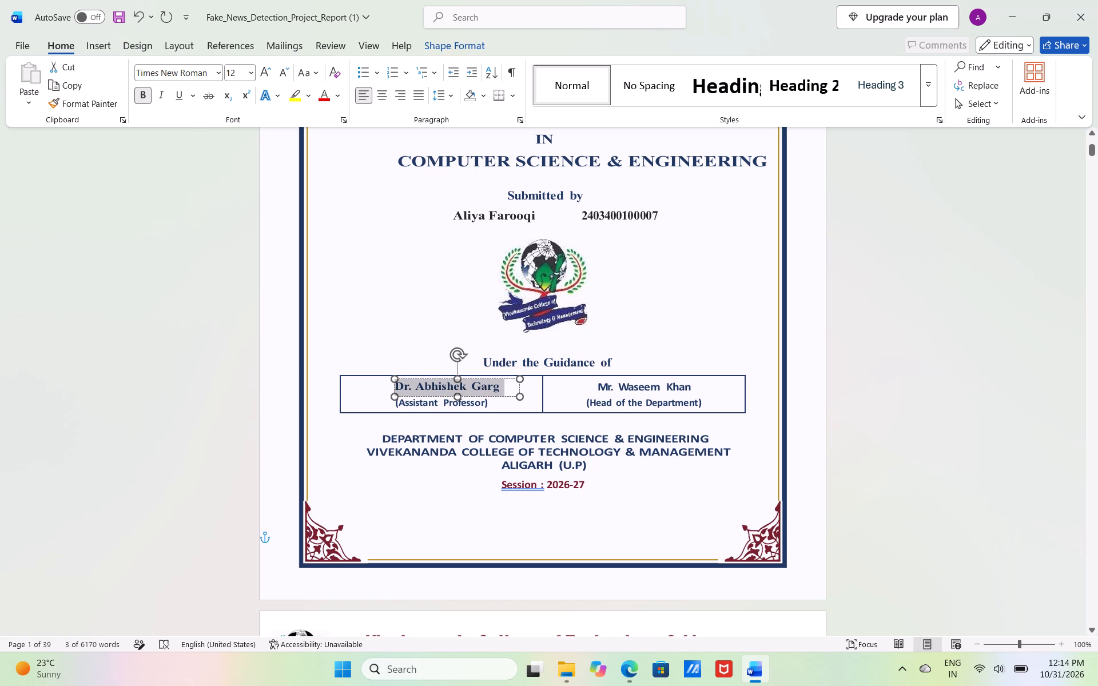
pyautogui.click(425, 396)
pyautogui.click(416, 404)
pyautogui.hotkey('ctrl', 'a')
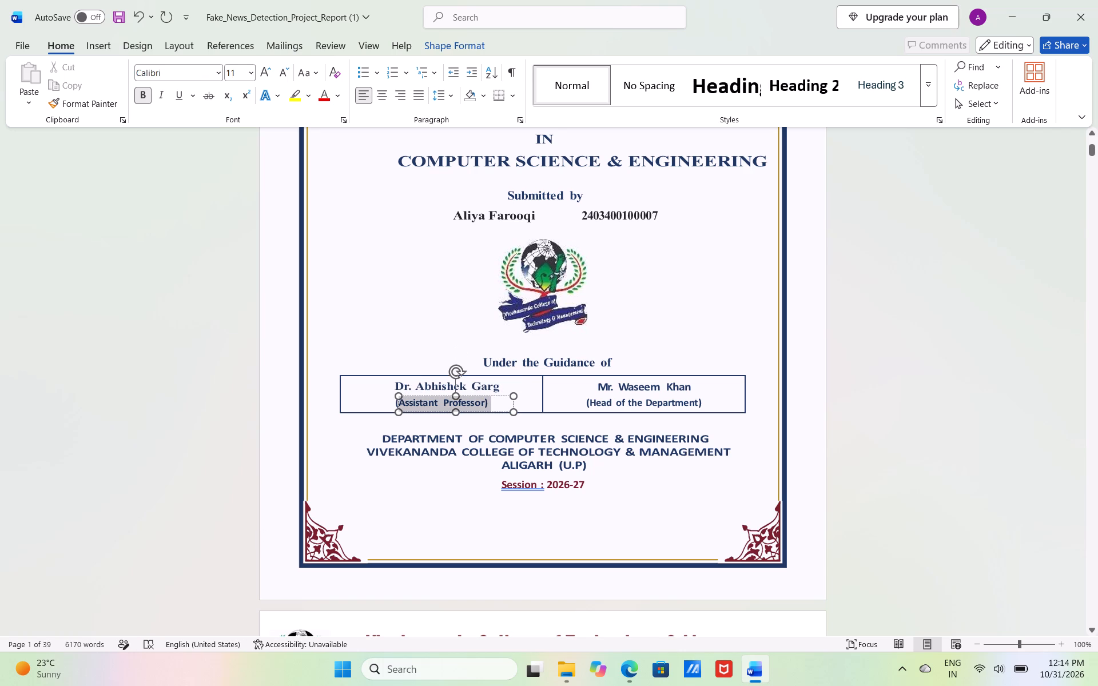
pyautogui.click(220, 75)
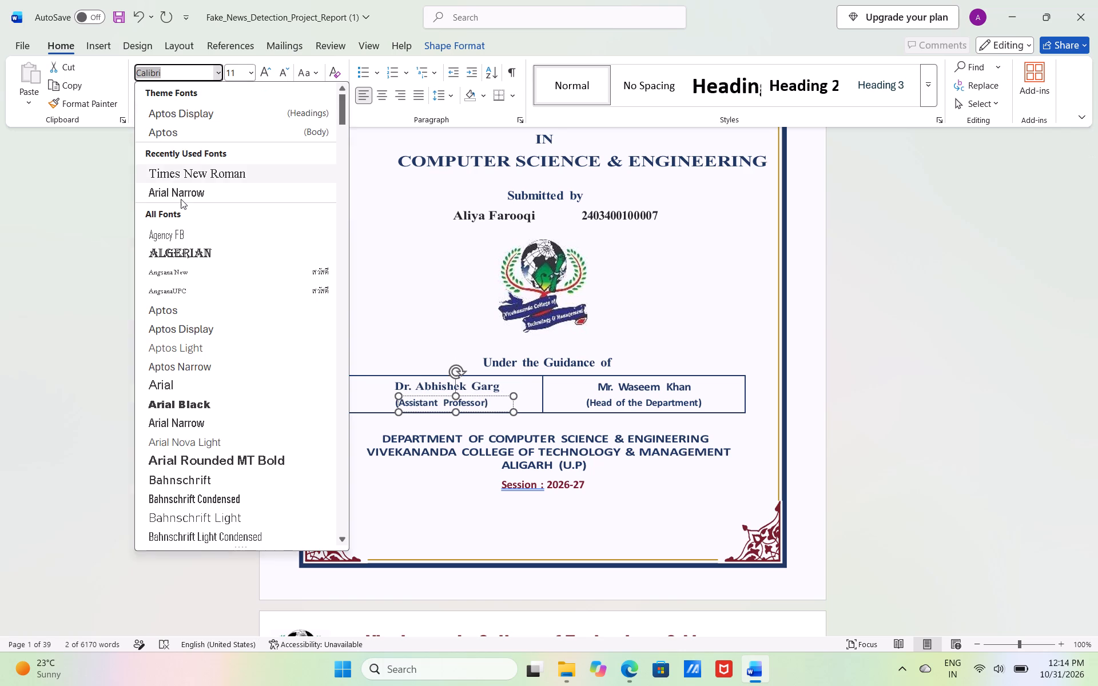
pyautogui.click(194, 177)
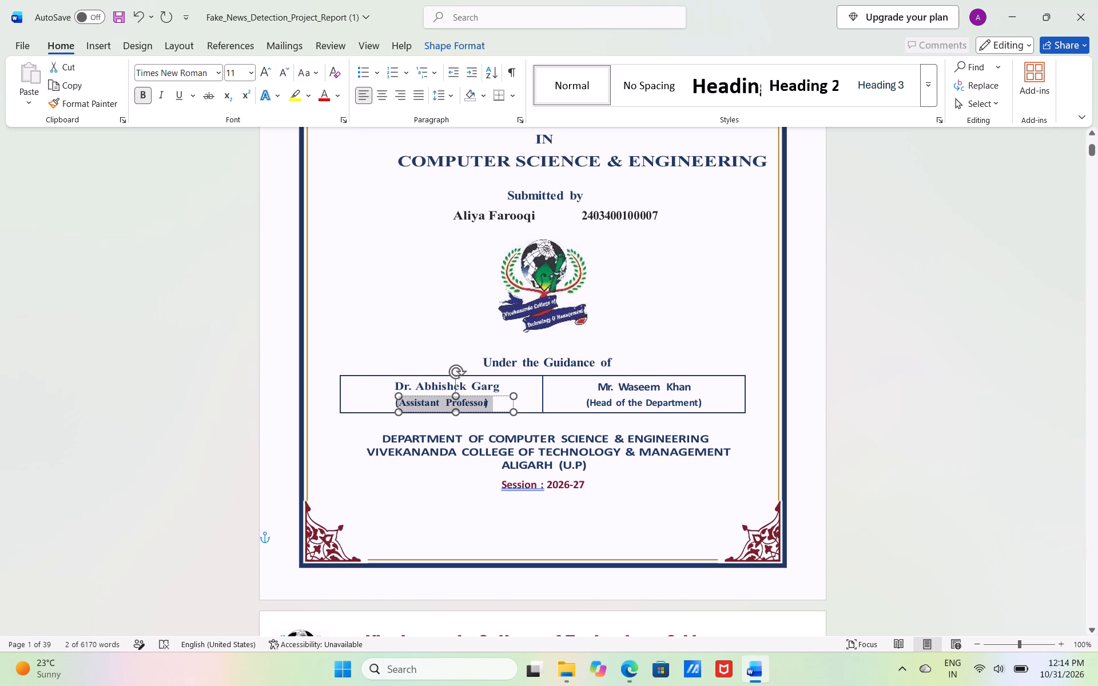
# Change the font of the "(Head of the Department)" line and the name above it on the cover to Times New Roman.
pyautogui.click(635, 403)
pyautogui.hotkey('ctrl', 'a')
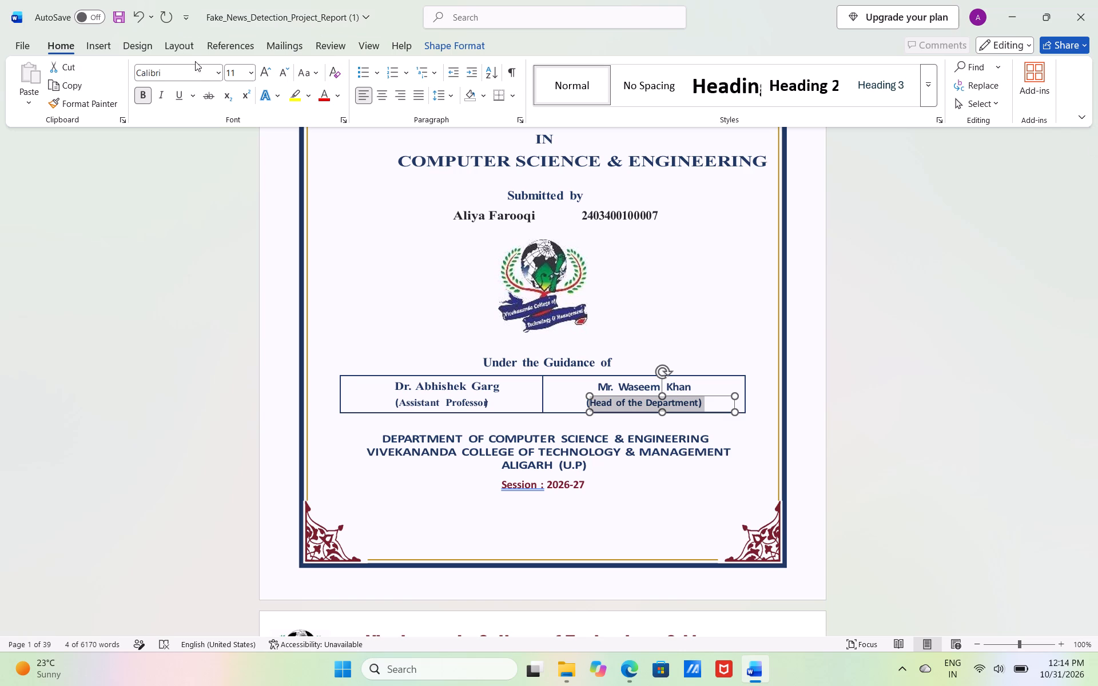
pyautogui.click(221, 74)
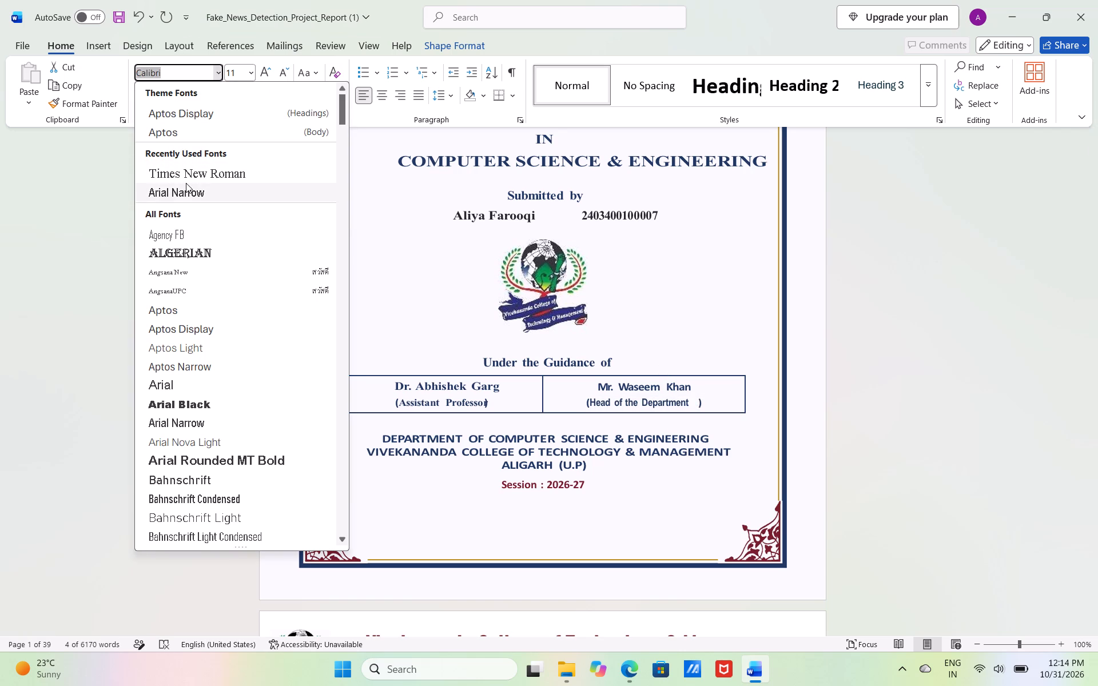
pyautogui.click(197, 174)
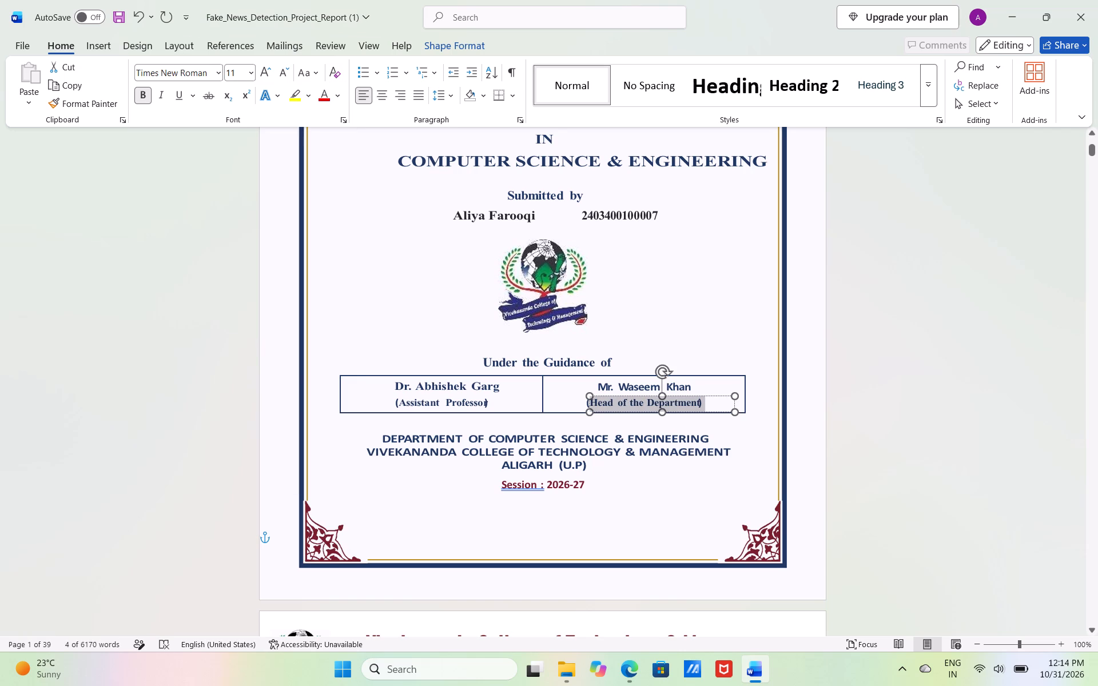
pyautogui.click(683, 386)
pyautogui.hotkey('ctrl', 'a')
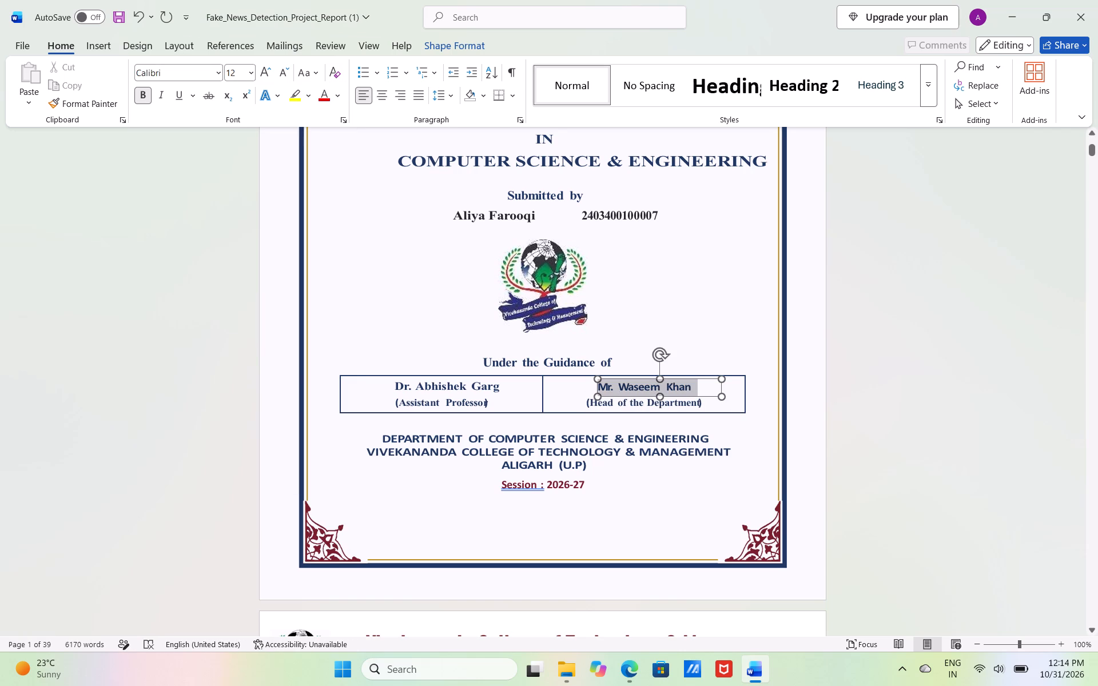
pyautogui.click(213, 75)
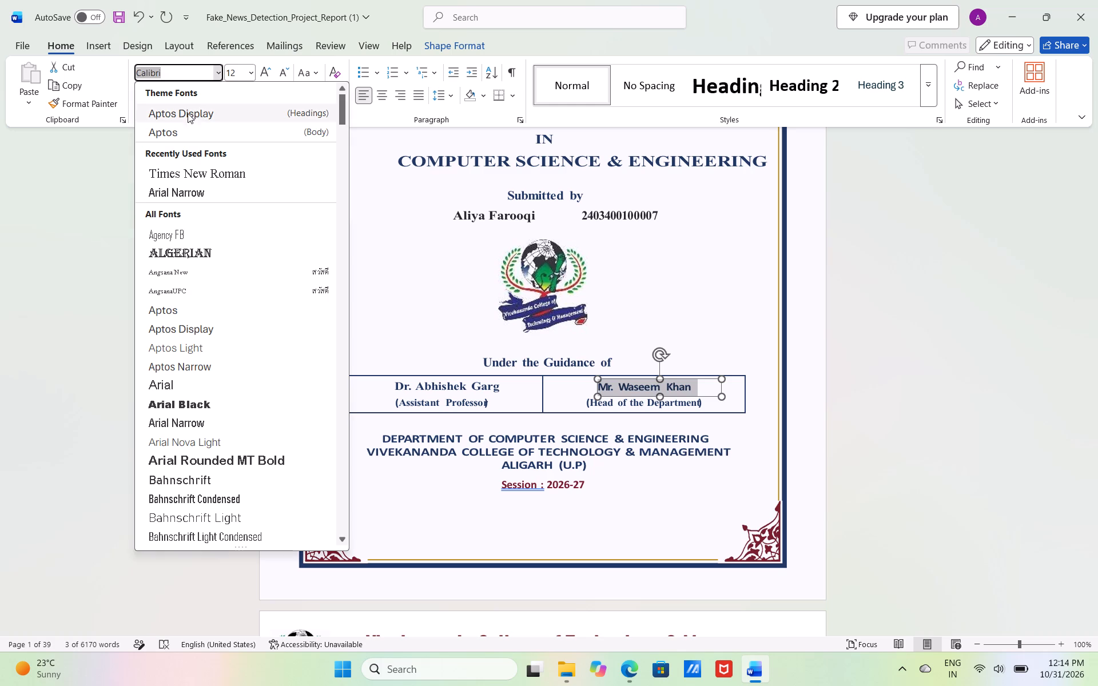
pyautogui.click(181, 167)
# Change the font of the cover's "ALIGARH (U.P)" line to Times New Roman.
pyautogui.click(510, 459)
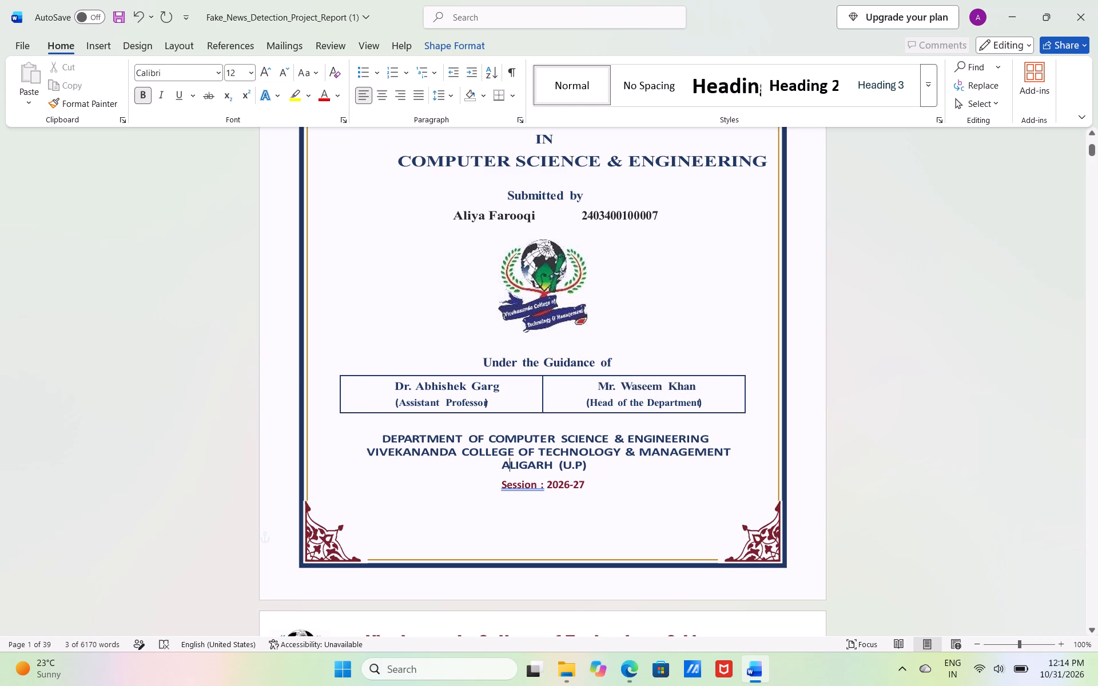
pyautogui.hotkey('ctrl', 'a')
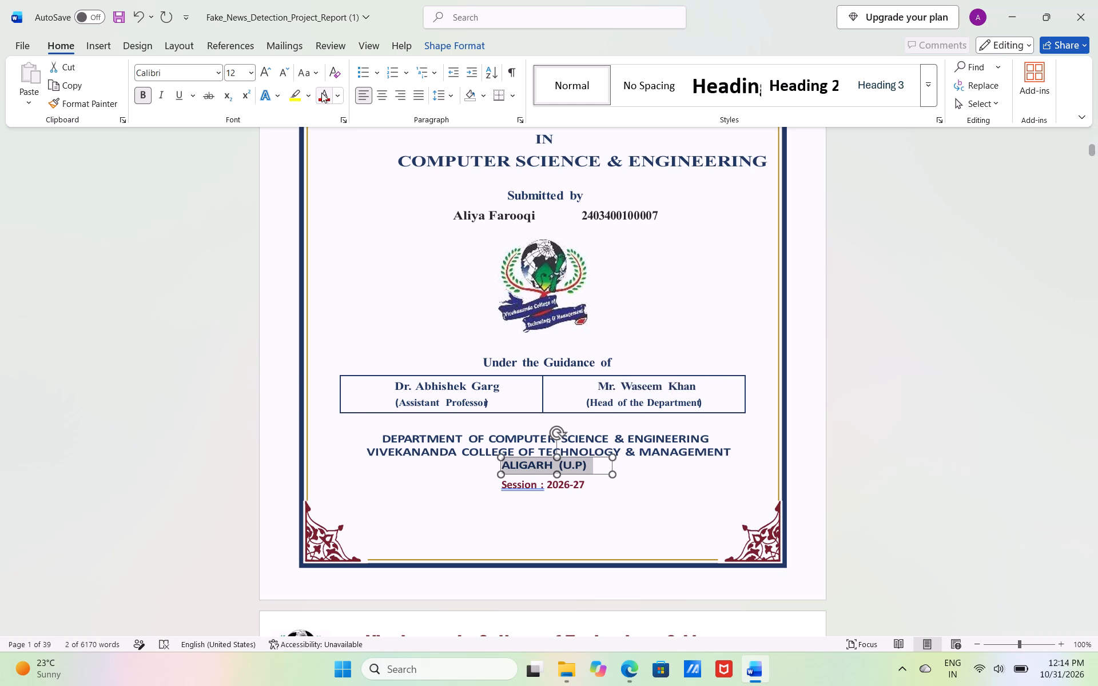
pyautogui.click(218, 72)
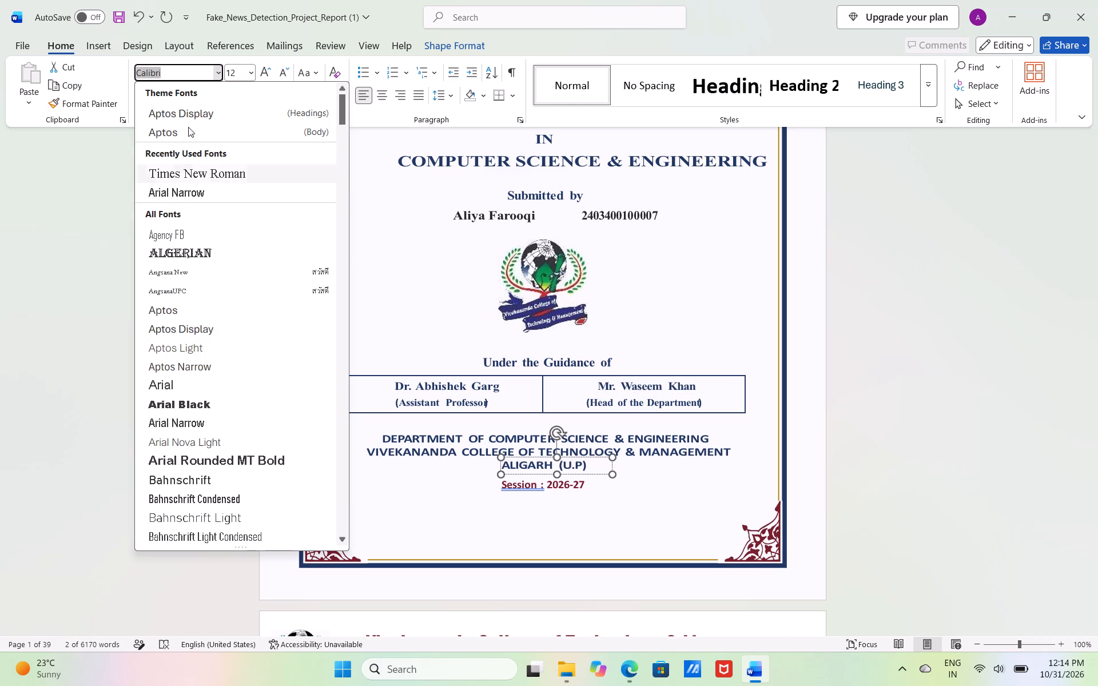
pyautogui.click(209, 169)
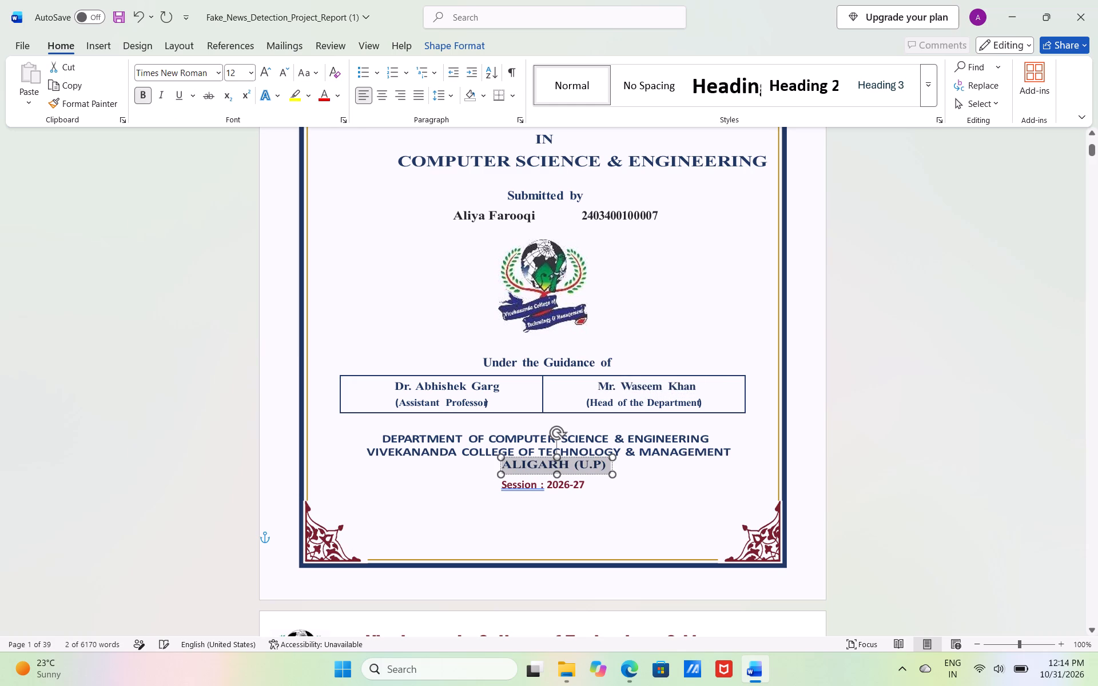
# Select the cover's whole "DEPARTMENT OF COMPUTER SCIENCE & ENGINEERING" line for a font change.
pyautogui.click(467, 442)
pyautogui.hotkey('ctrl', 'a')
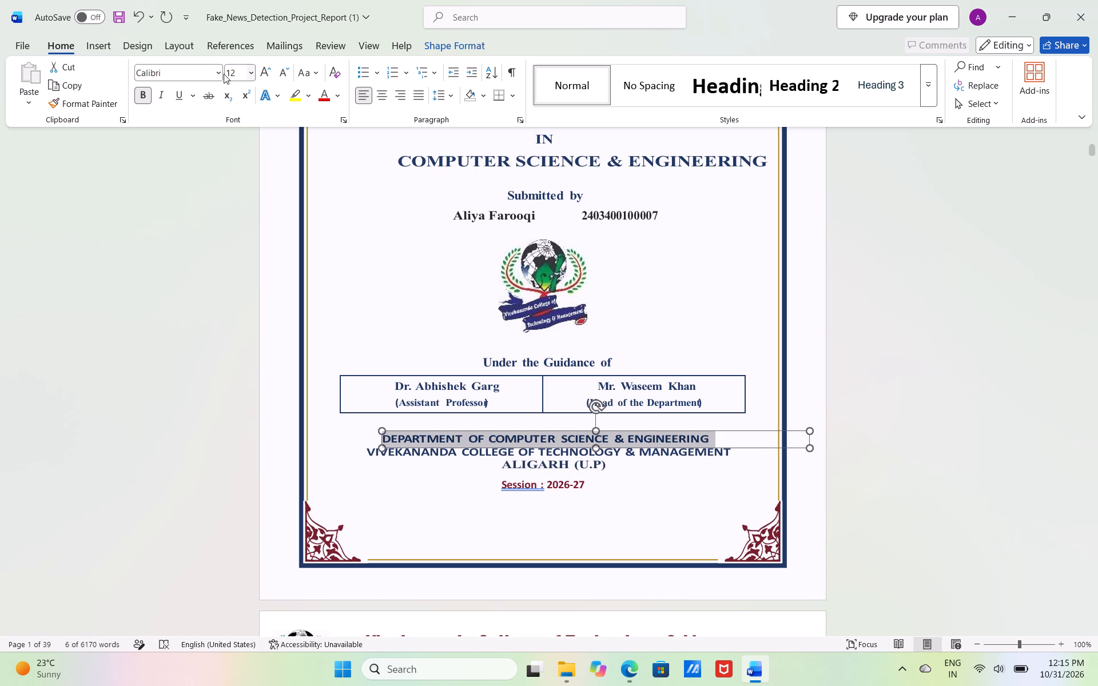
# Set the cover's "DEPARTMENT OF COMPUTER SCIENCE & ENGINEERING" line in Times New Roman and shift its text box left to fit inside the border.
pyautogui.click(220, 76)
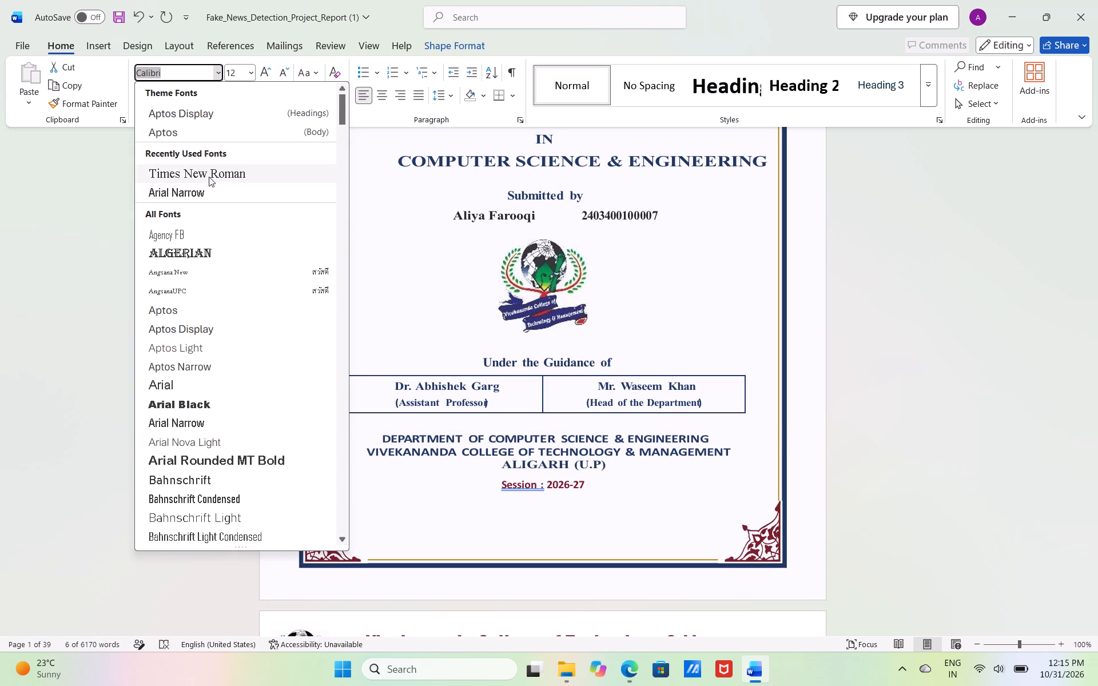
pyautogui.click(209, 177)
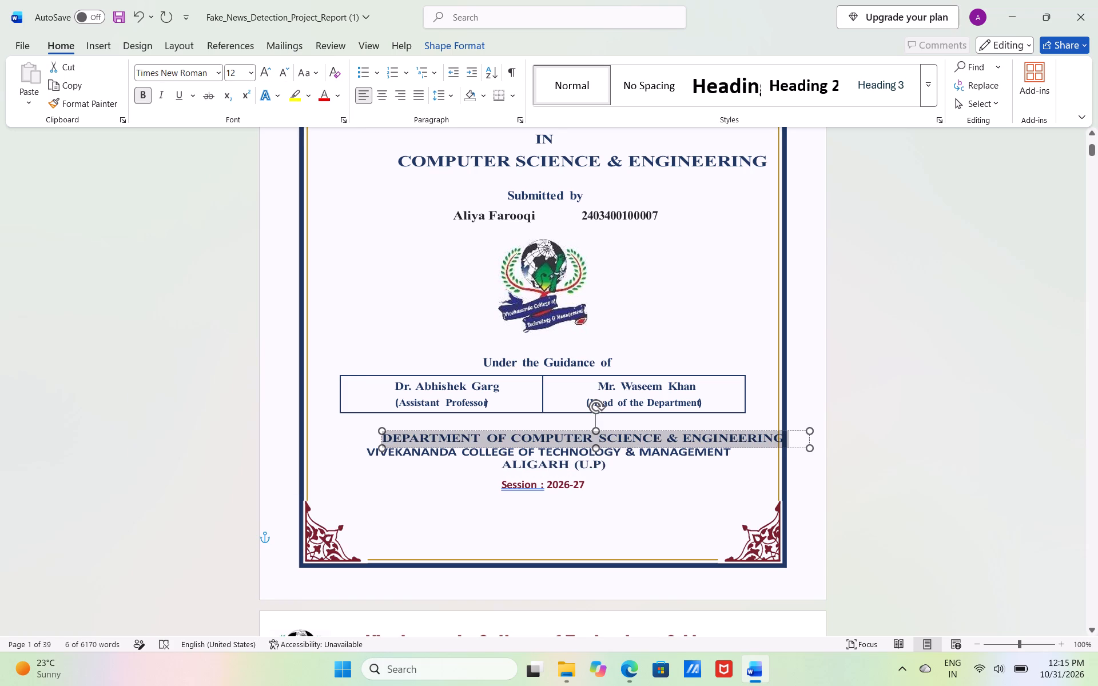
pyautogui.moveTo(405, 429); pyautogui.dragTo(376, 429)
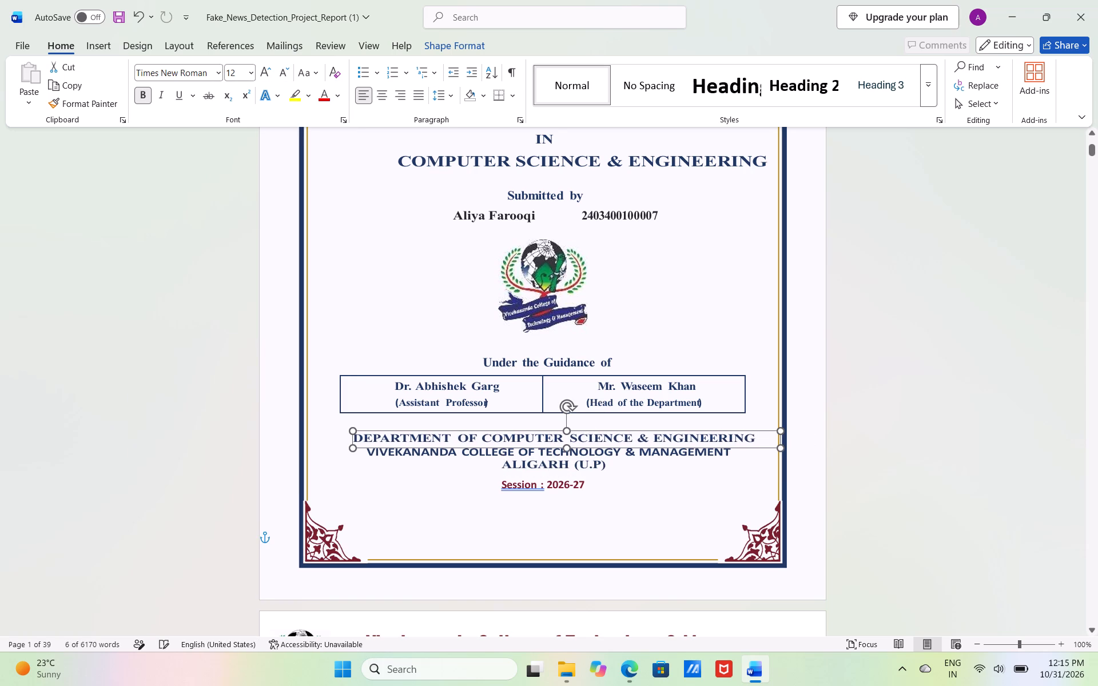
# Change the font of the cover's "VIVEKANANDA COLLEGE OF TECHNOLOGY & MANAGEMENT" line to Times New Roman.
pyautogui.click(405, 457)
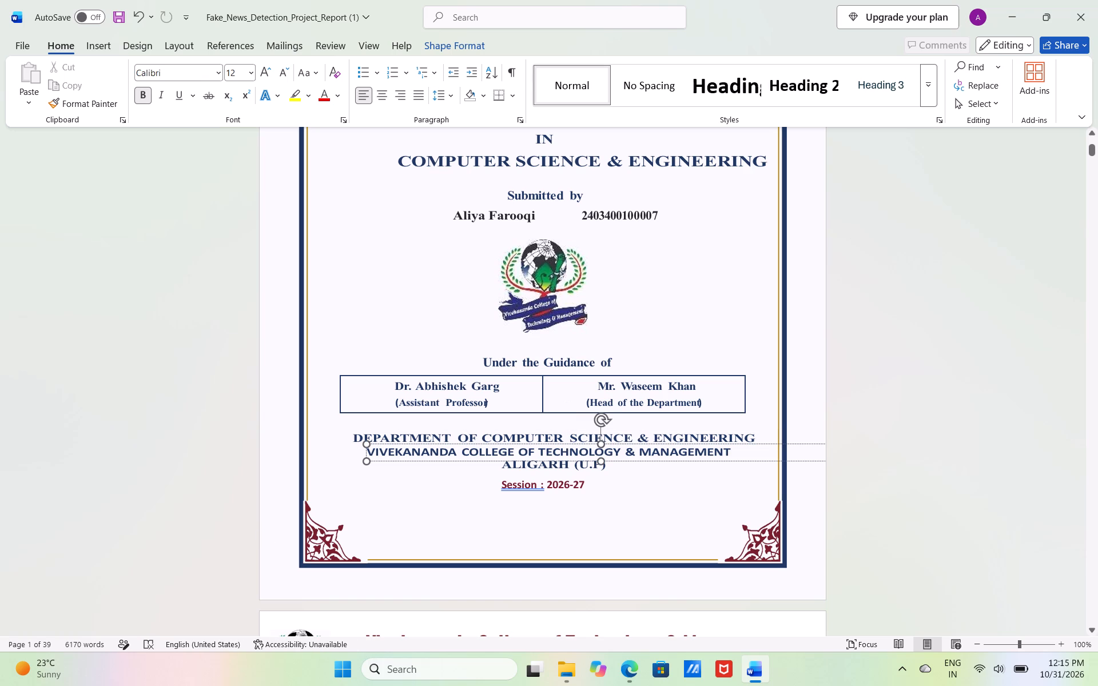
pyautogui.hotkey('ctrl', 'a')
pyautogui.click(213, 69)
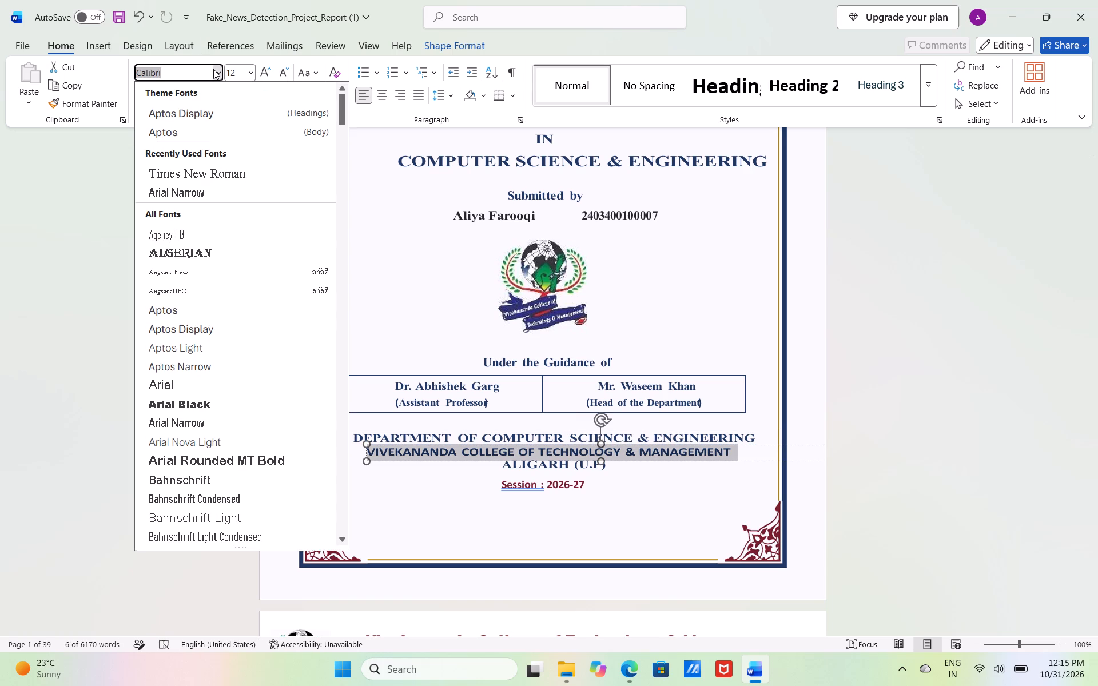
pyautogui.click(188, 169)
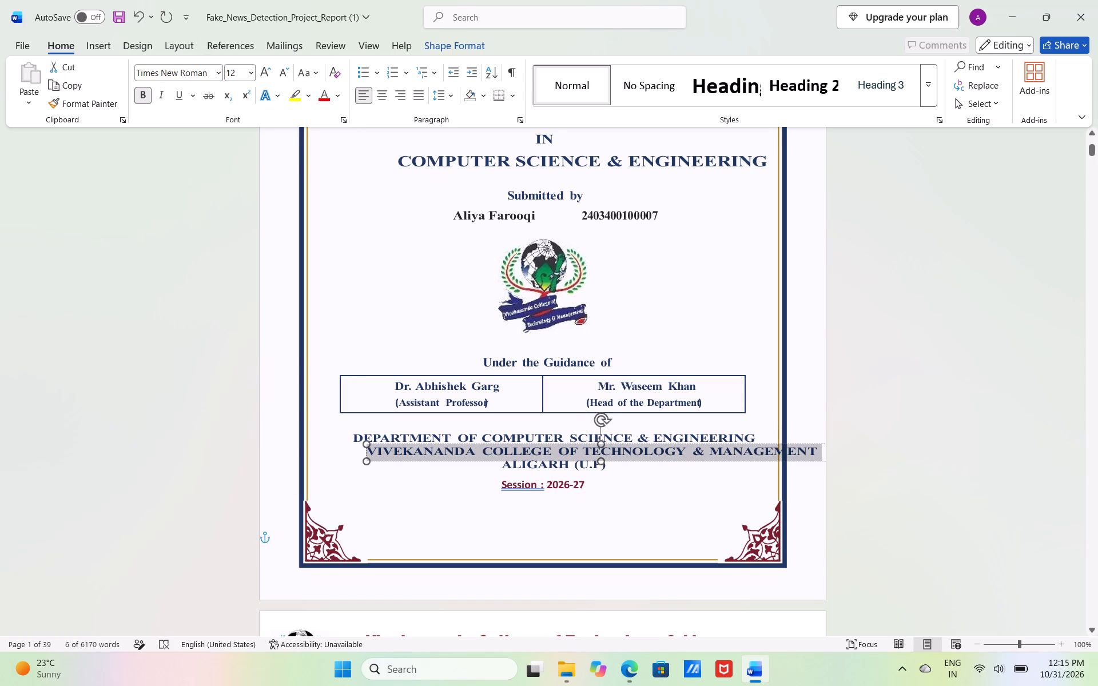
pyautogui.click(573, 474)
pyautogui.click(563, 469)
pyautogui.hotkey('ctrl', 'a')
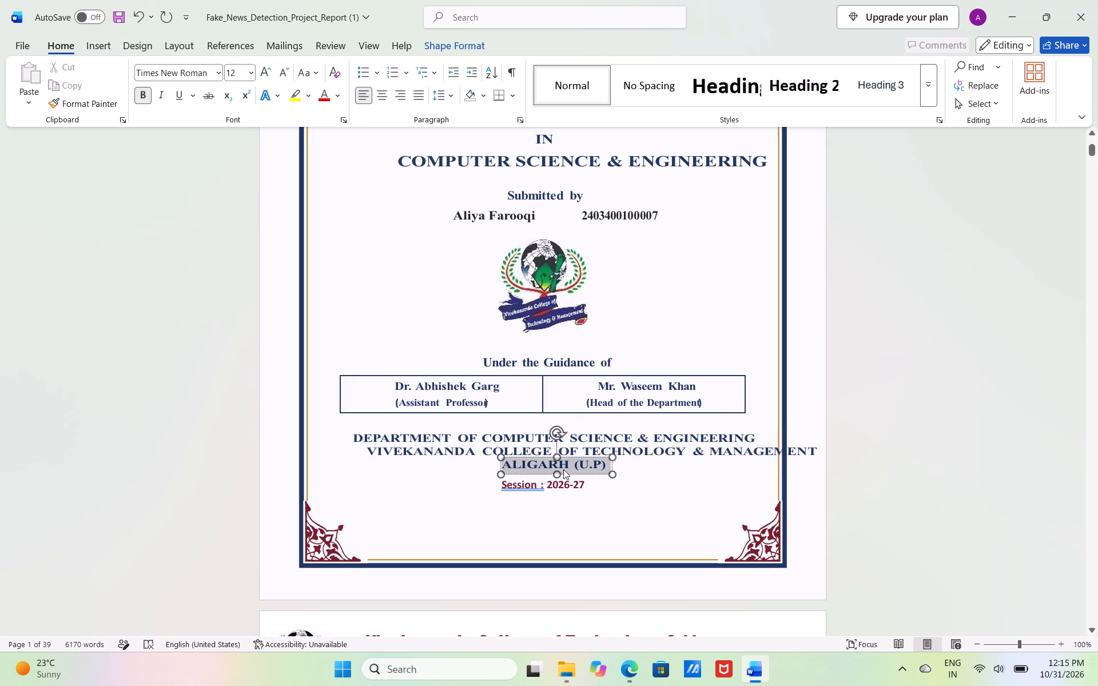
pyautogui.click(380, 460)
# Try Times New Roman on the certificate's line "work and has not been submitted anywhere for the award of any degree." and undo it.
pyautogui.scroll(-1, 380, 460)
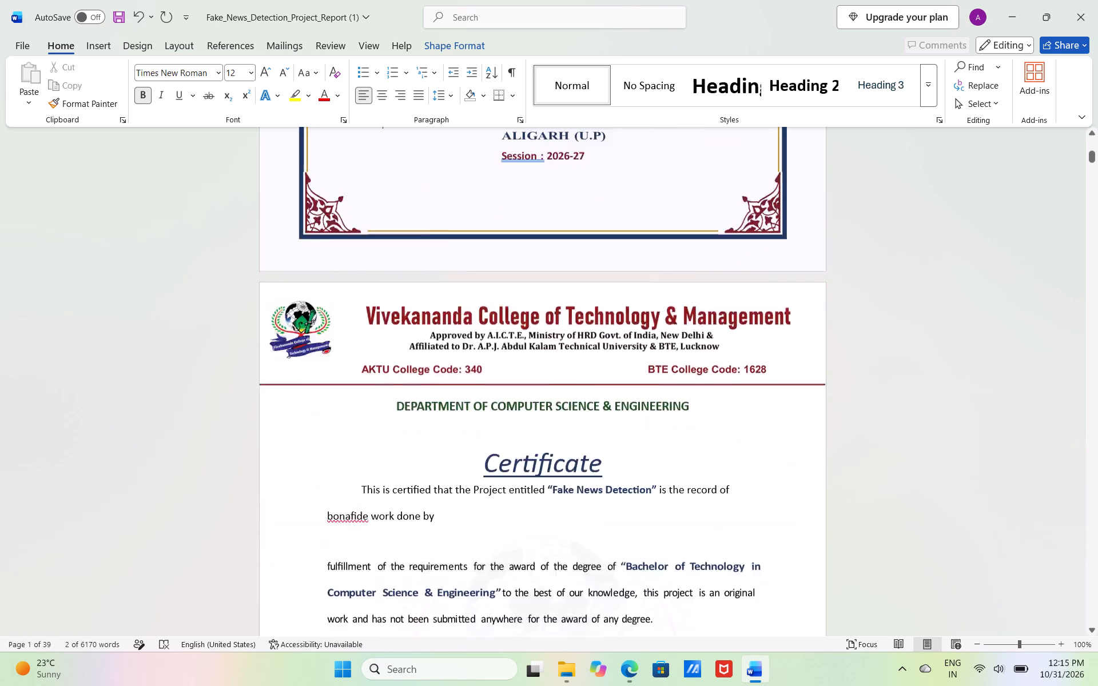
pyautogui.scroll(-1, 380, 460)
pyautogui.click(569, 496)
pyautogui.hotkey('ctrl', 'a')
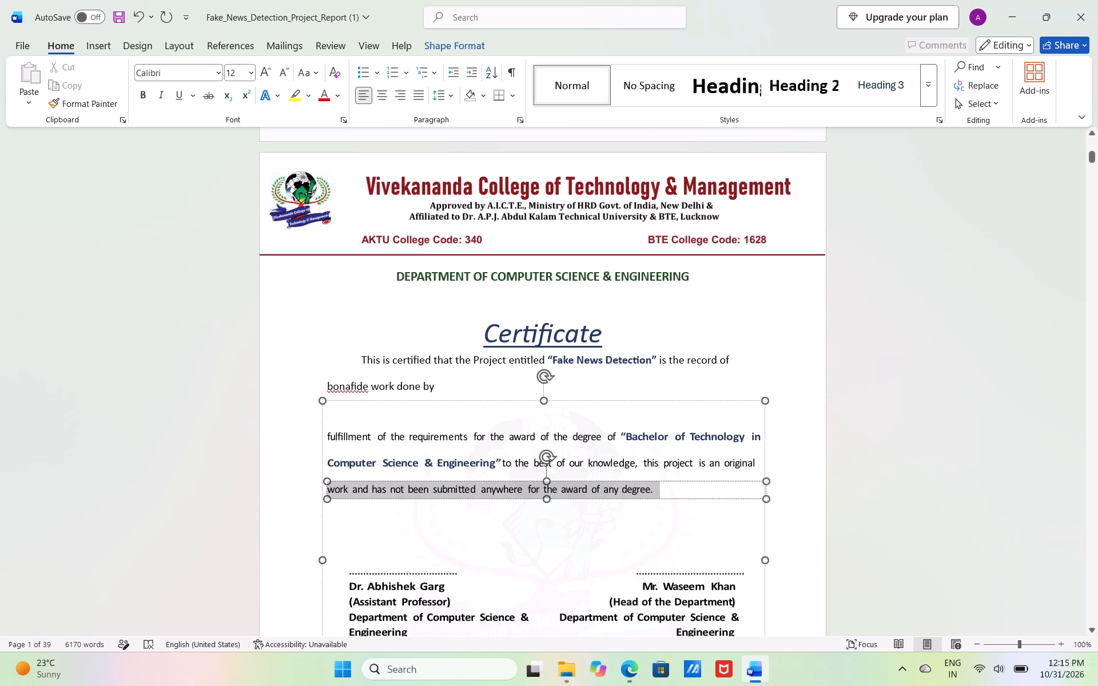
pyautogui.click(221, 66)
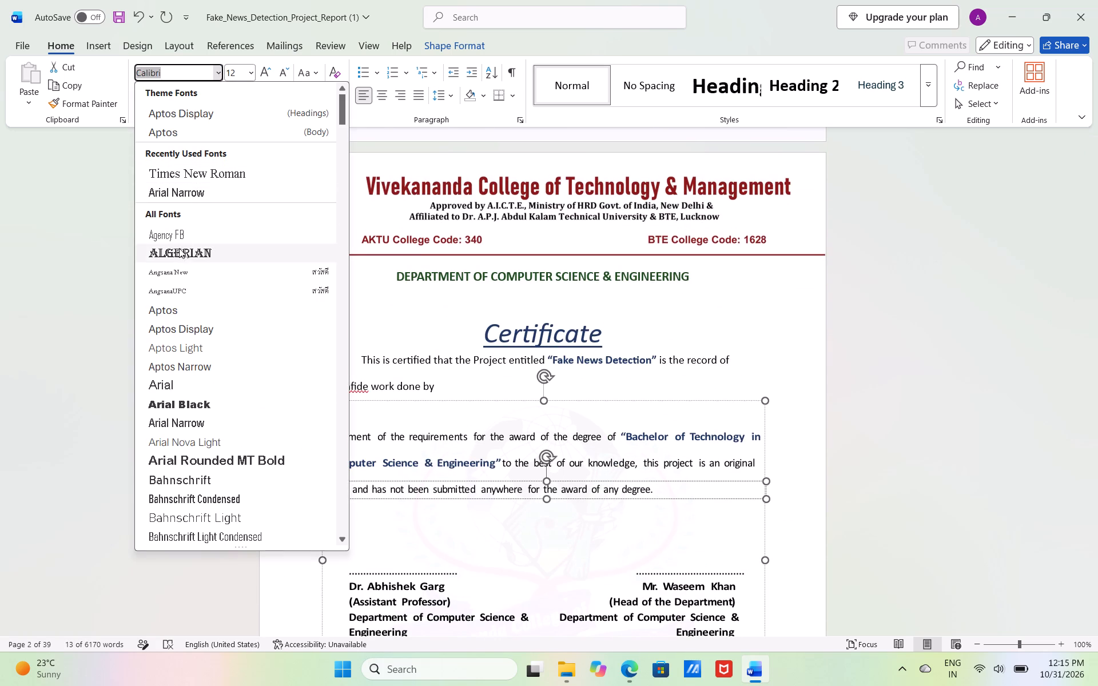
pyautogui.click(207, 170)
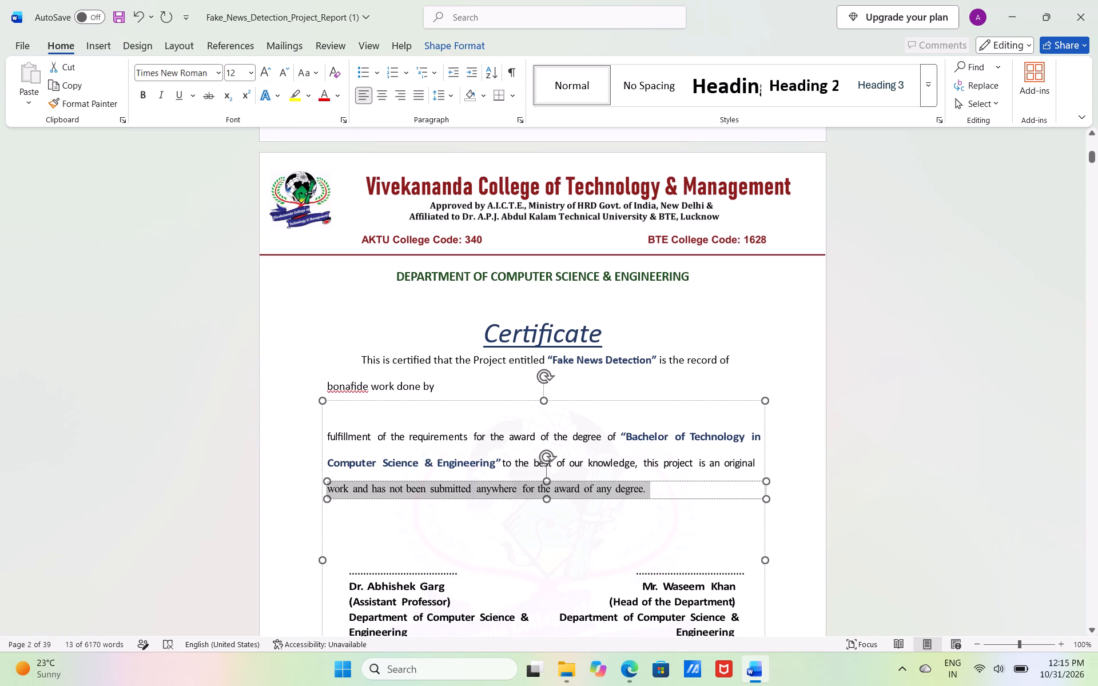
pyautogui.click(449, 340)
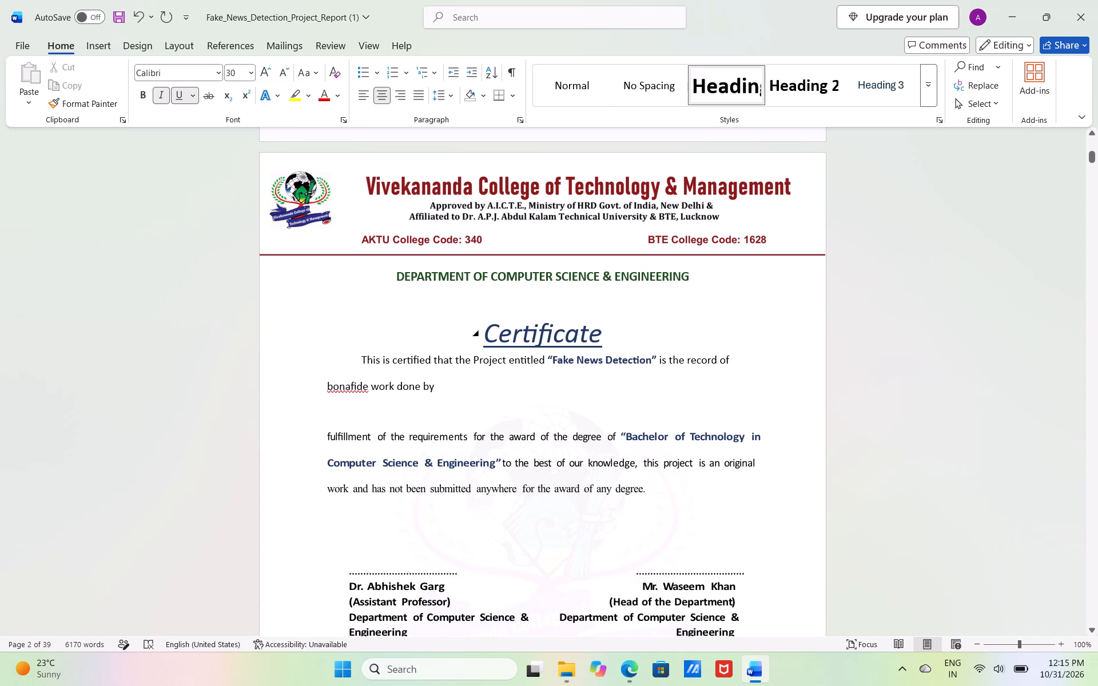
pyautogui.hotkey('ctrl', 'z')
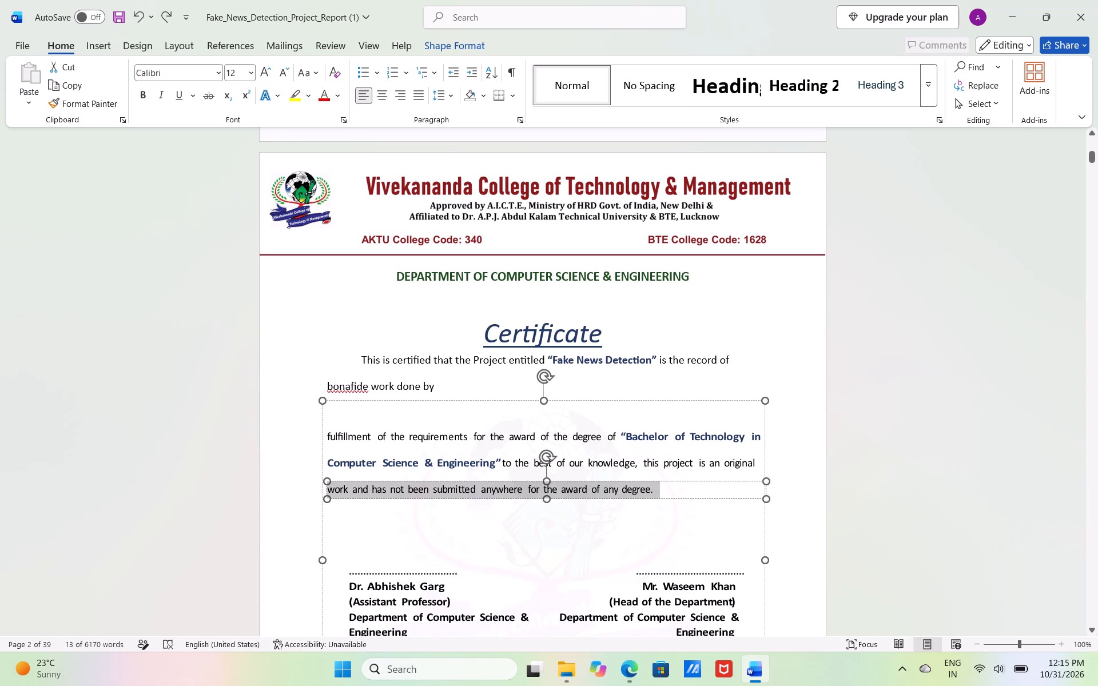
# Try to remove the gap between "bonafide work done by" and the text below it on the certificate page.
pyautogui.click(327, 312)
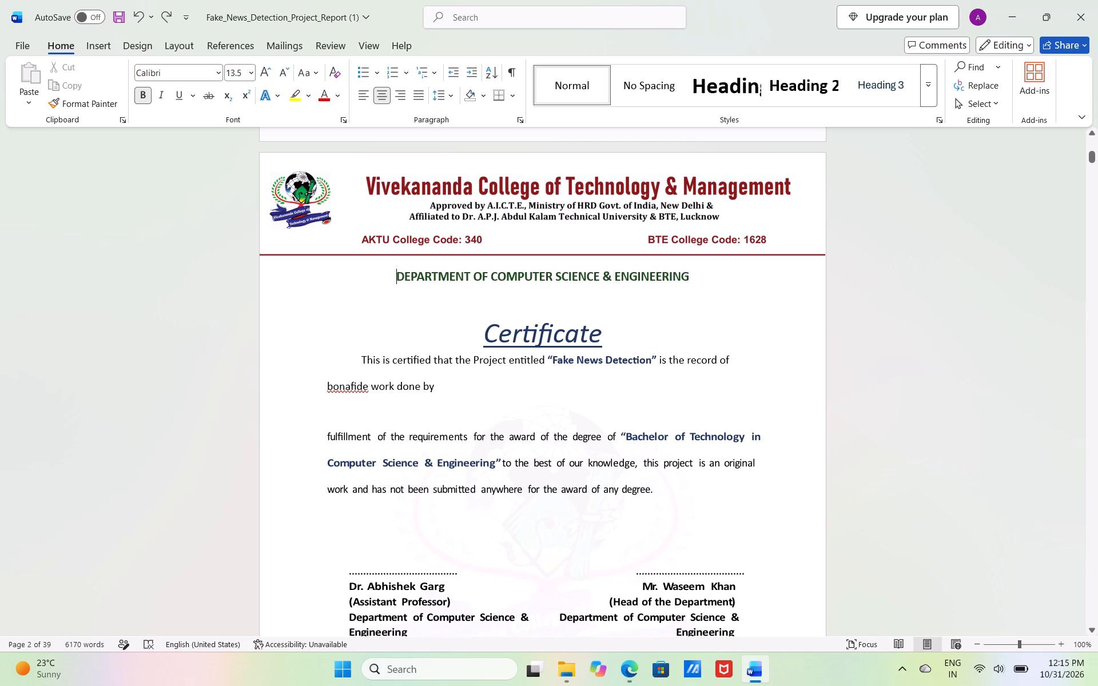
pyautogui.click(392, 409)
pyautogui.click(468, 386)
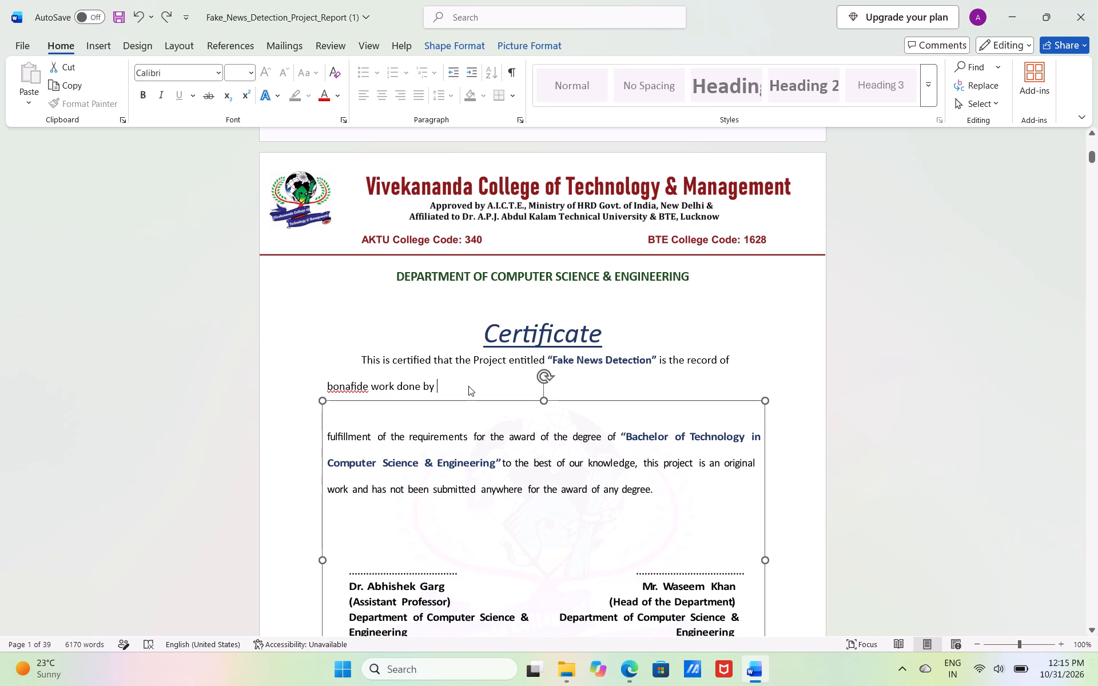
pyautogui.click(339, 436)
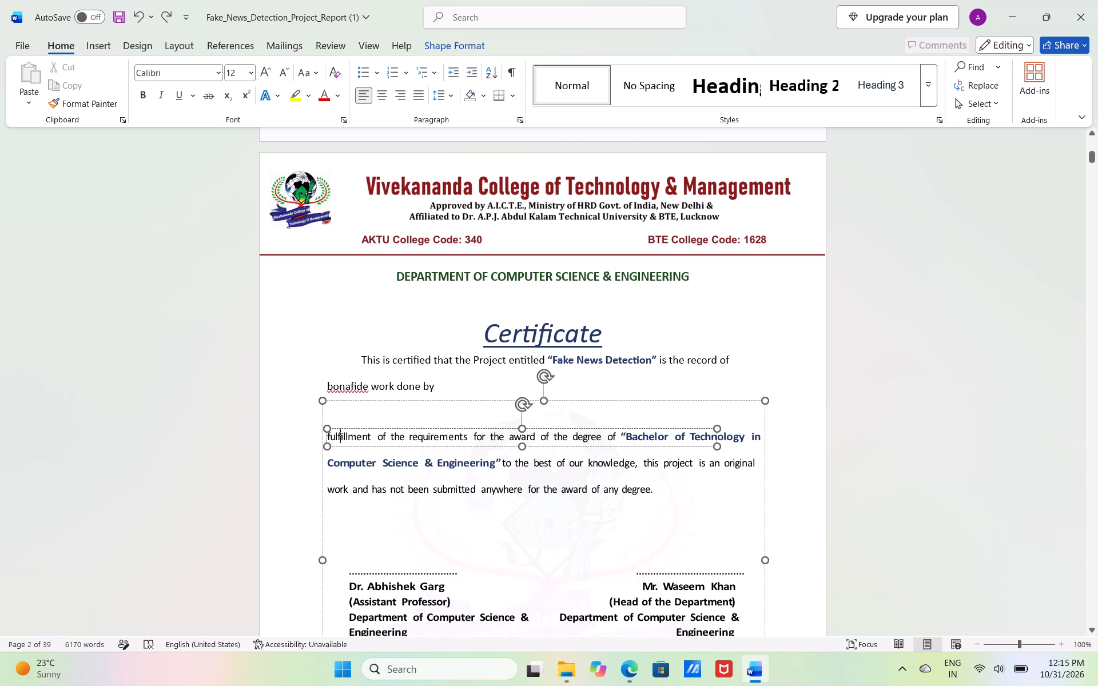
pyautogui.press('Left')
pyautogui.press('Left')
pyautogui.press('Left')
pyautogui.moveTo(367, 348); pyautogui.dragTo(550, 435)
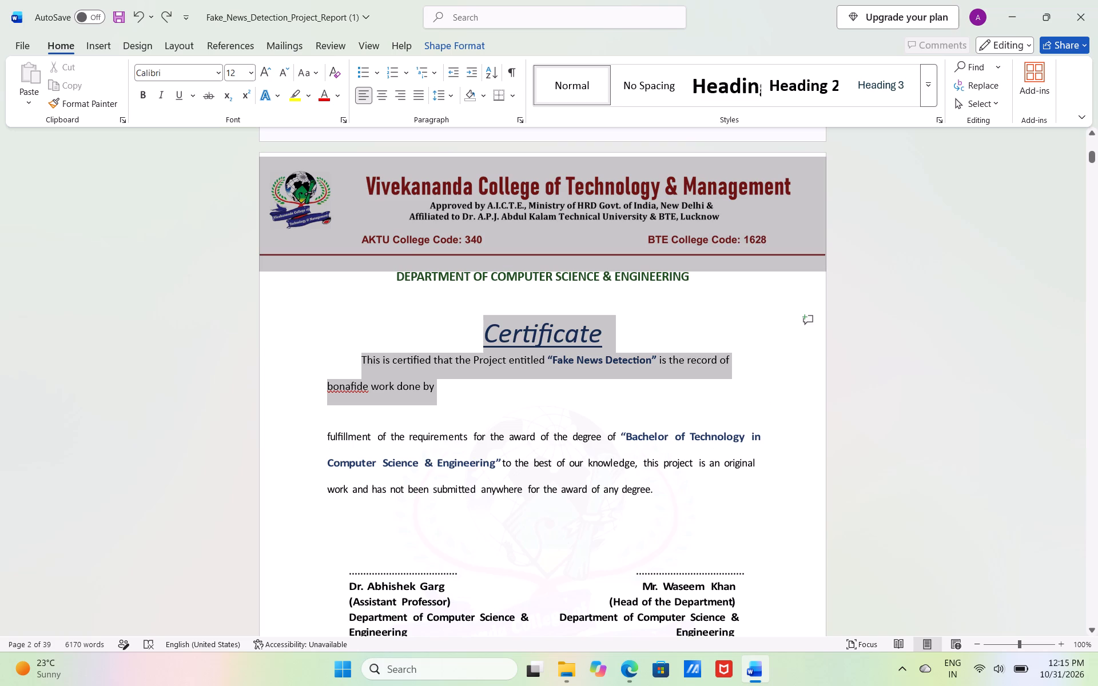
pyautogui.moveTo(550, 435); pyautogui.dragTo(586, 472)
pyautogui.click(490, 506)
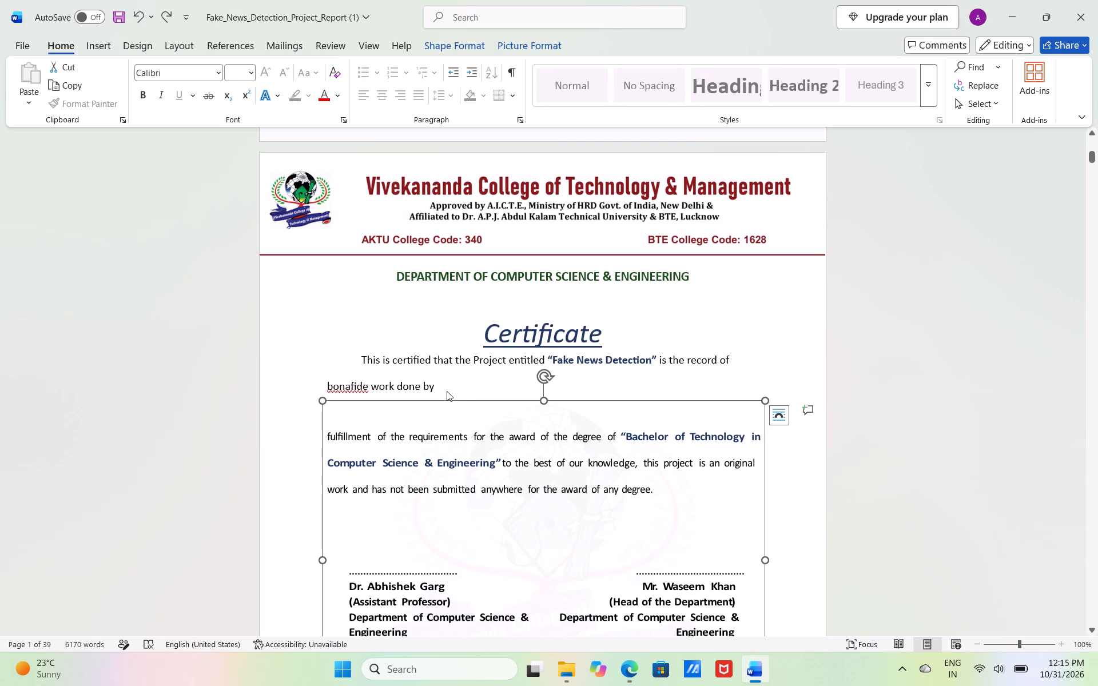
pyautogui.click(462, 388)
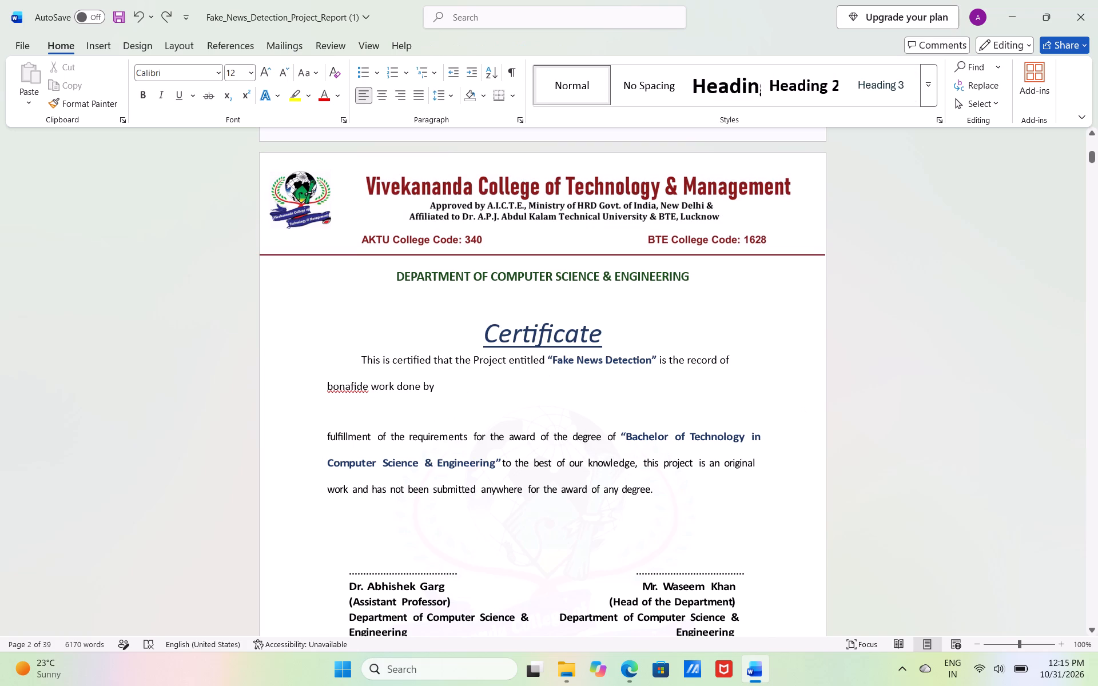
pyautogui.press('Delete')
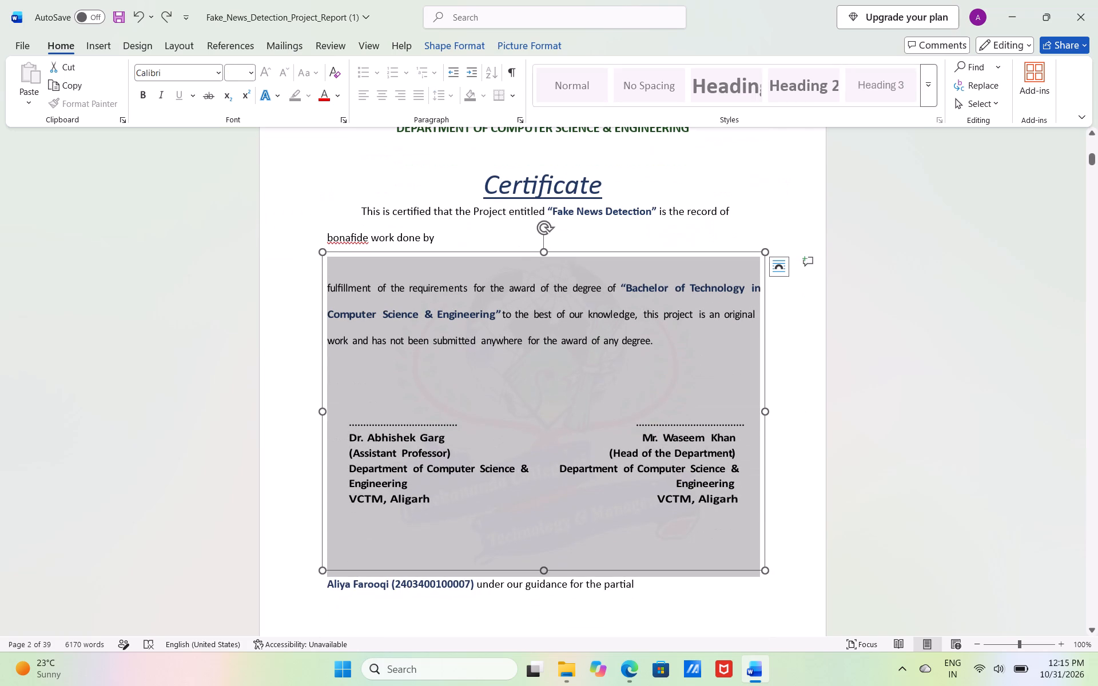
# Move "fulfillment of the requirements for the award of the degree of" from its text box to directly after "bonafide work done by".
pyautogui.click(512, 319)
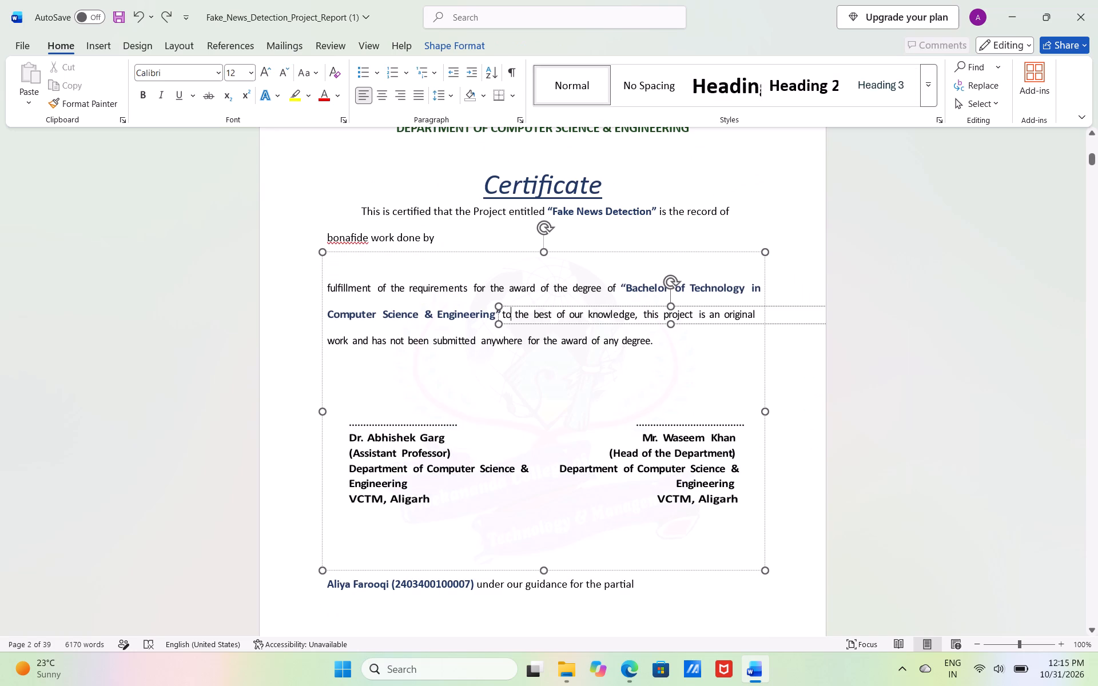
pyautogui.moveTo(331, 286); pyautogui.dragTo(604, 324)
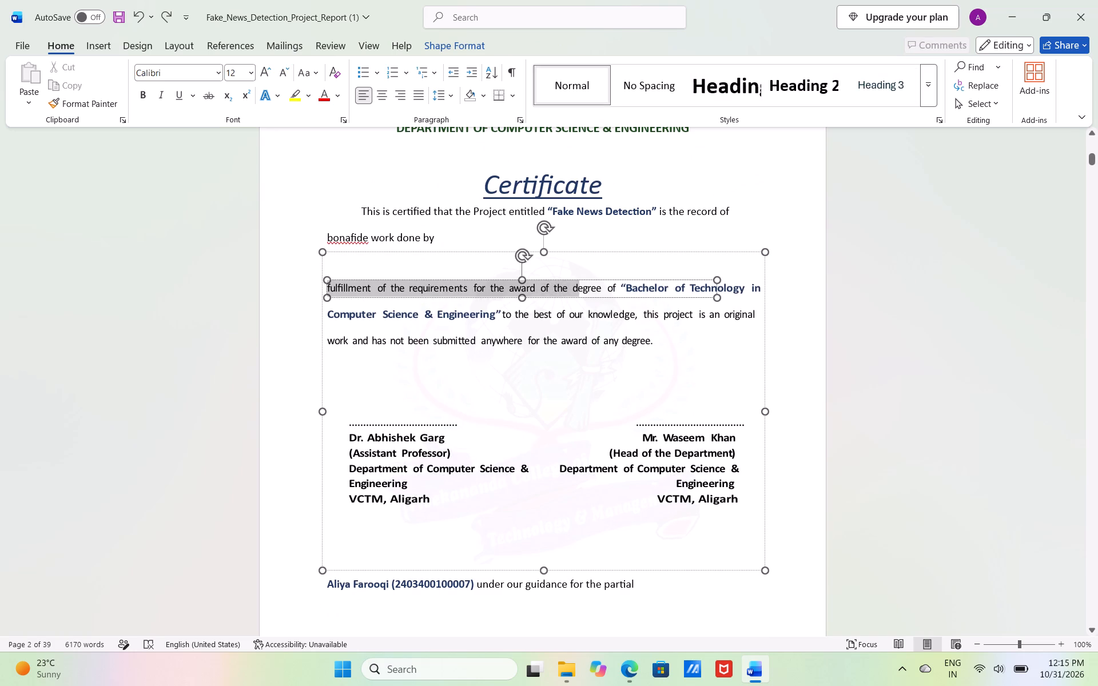
pyautogui.moveTo(604, 324); pyautogui.dragTo(649, 292)
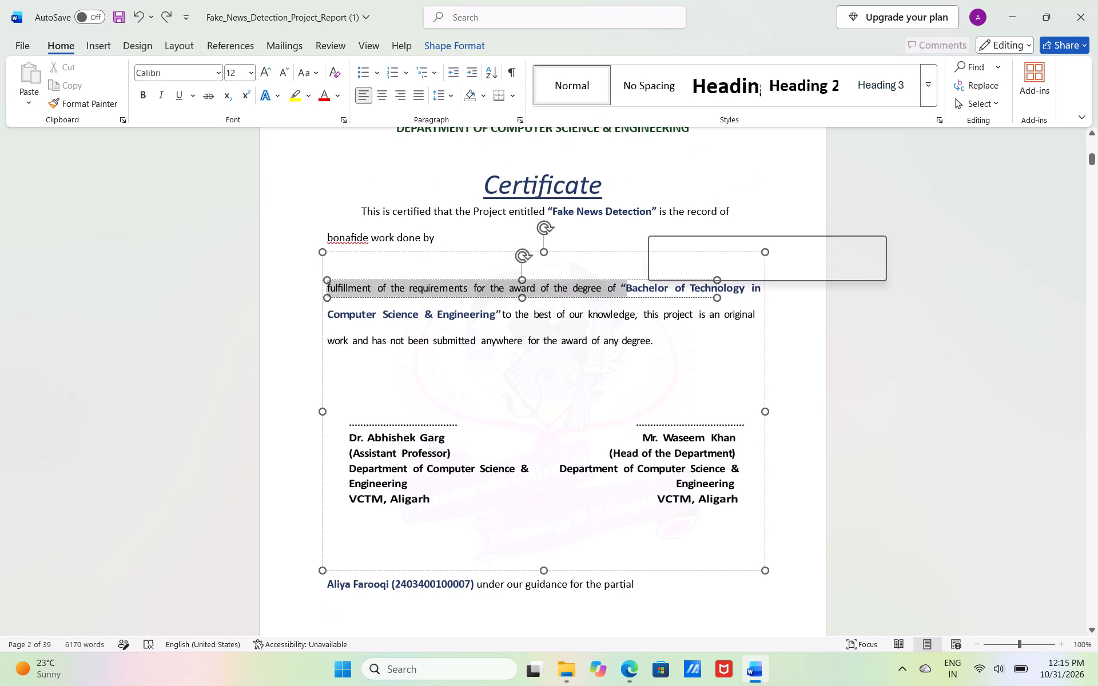
pyautogui.click(649, 292)
pyautogui.hotkey('ctrl', 'a')
pyautogui.click(401, 292)
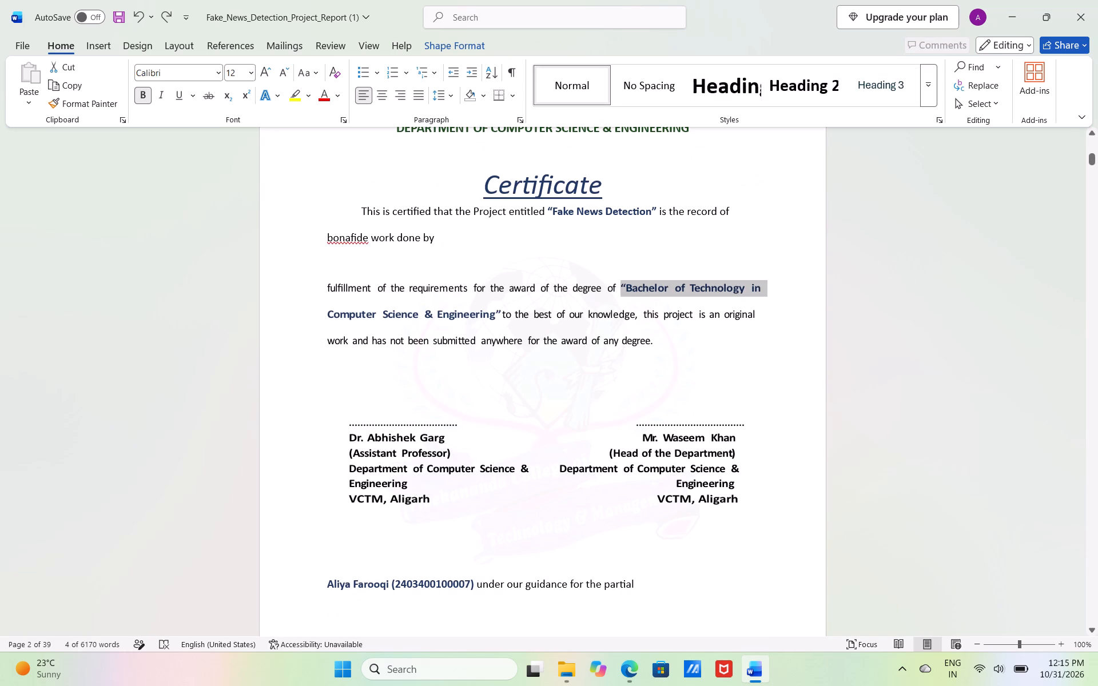
pyautogui.click(323, 288)
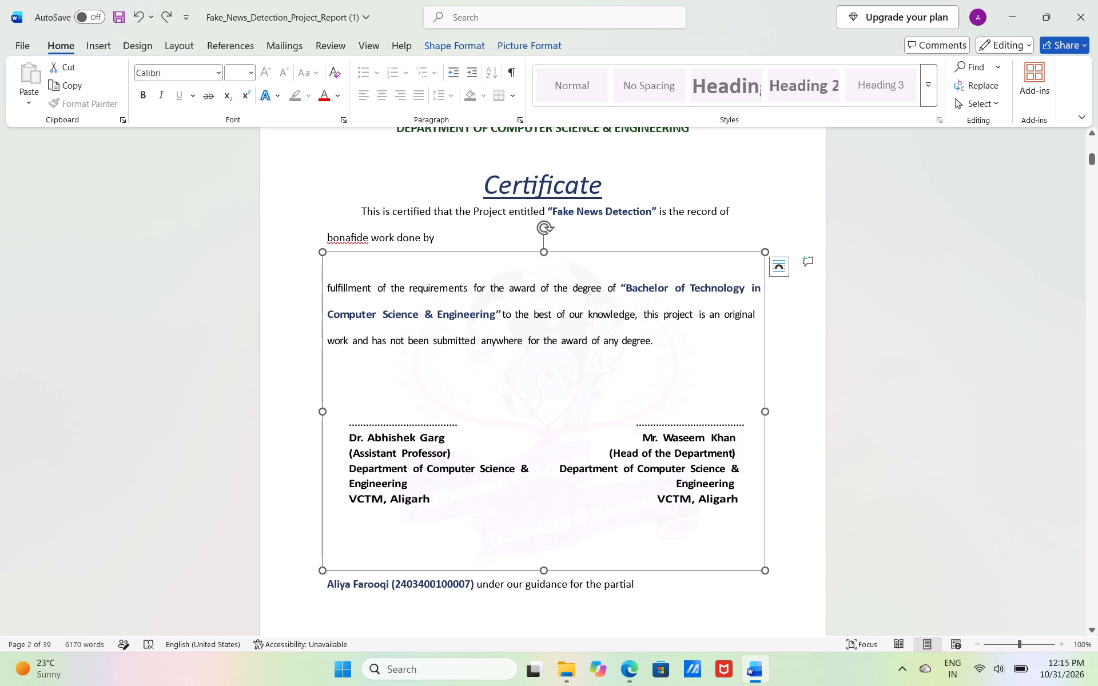
pyautogui.click(341, 288)
pyautogui.hotkey('ctrl', 'a')
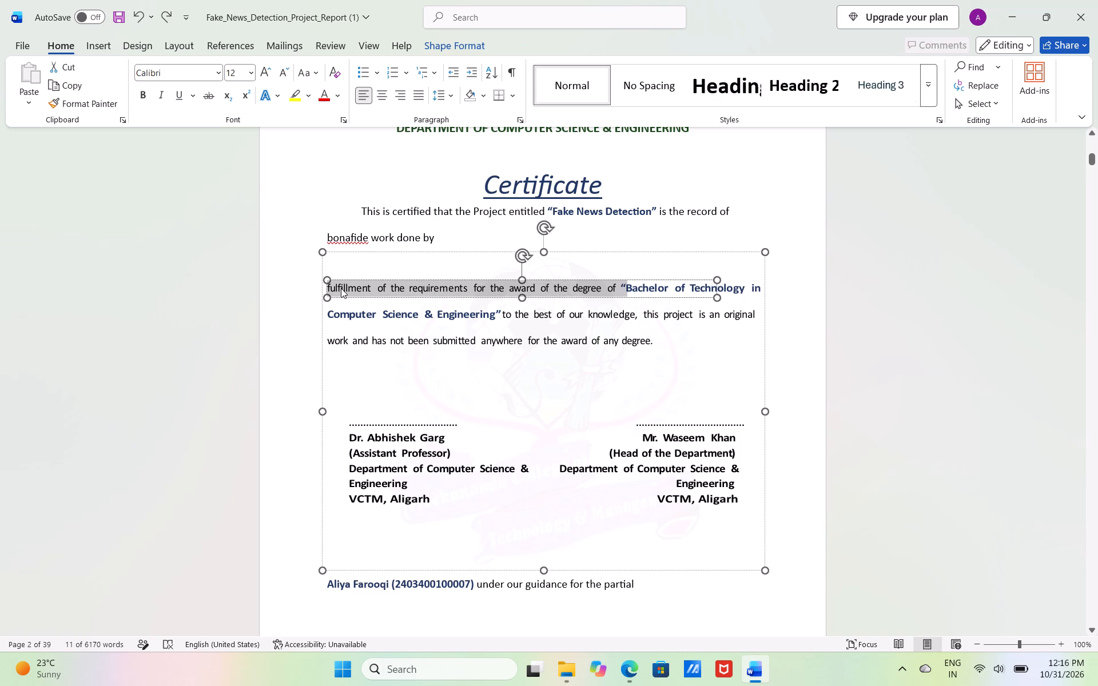
pyautogui.hotkey('ctrl', 'x')
pyautogui.click(468, 239)
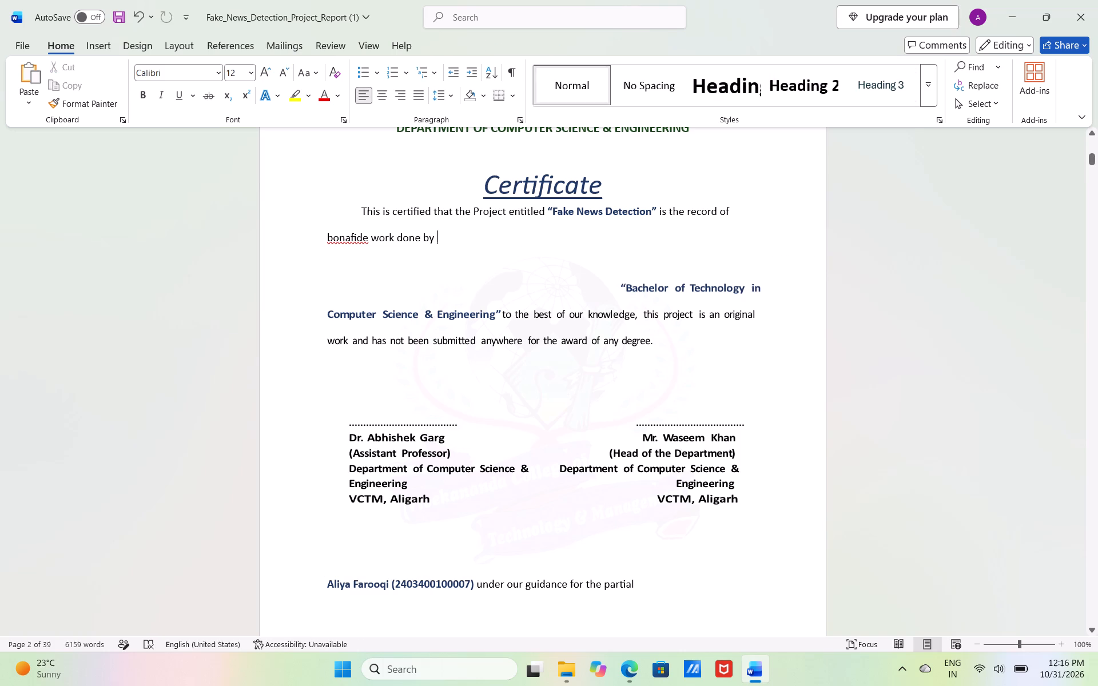
pyautogui.hotkey('ctrl', 'c')
pyautogui.hotkey('ctrl', 'v')
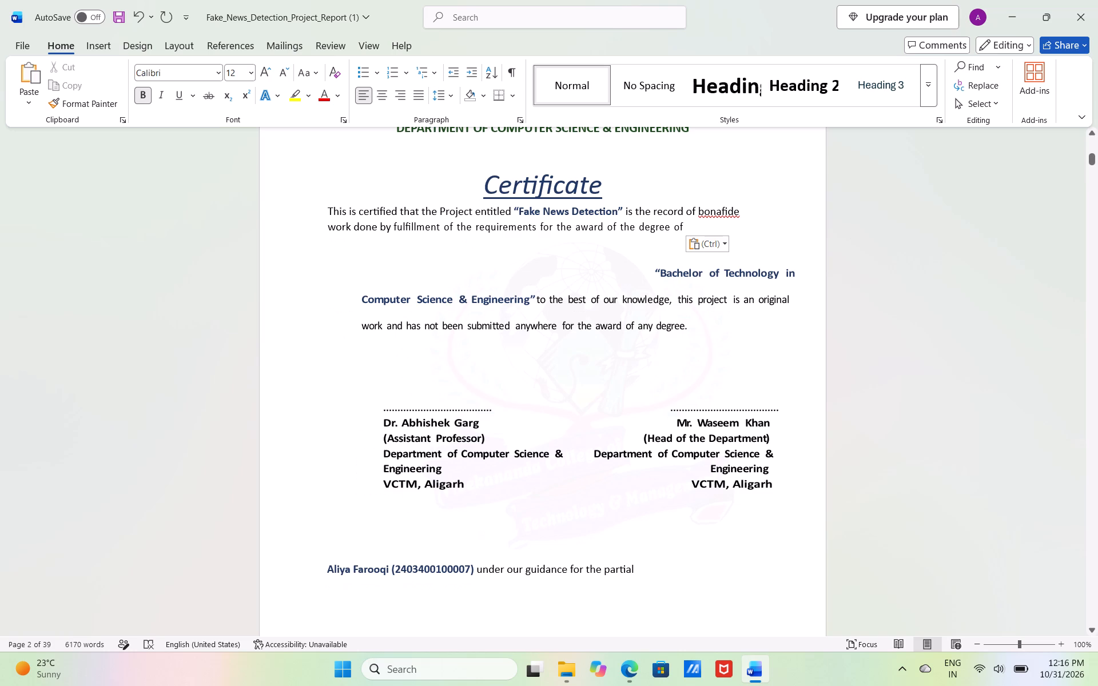
# Move the bold "Bachelor of Technology in" from its text box to the end of the certificate paragraph, after "the degree of".
pyautogui.click(685, 277)
pyautogui.hotkey('ctrl', 'a')
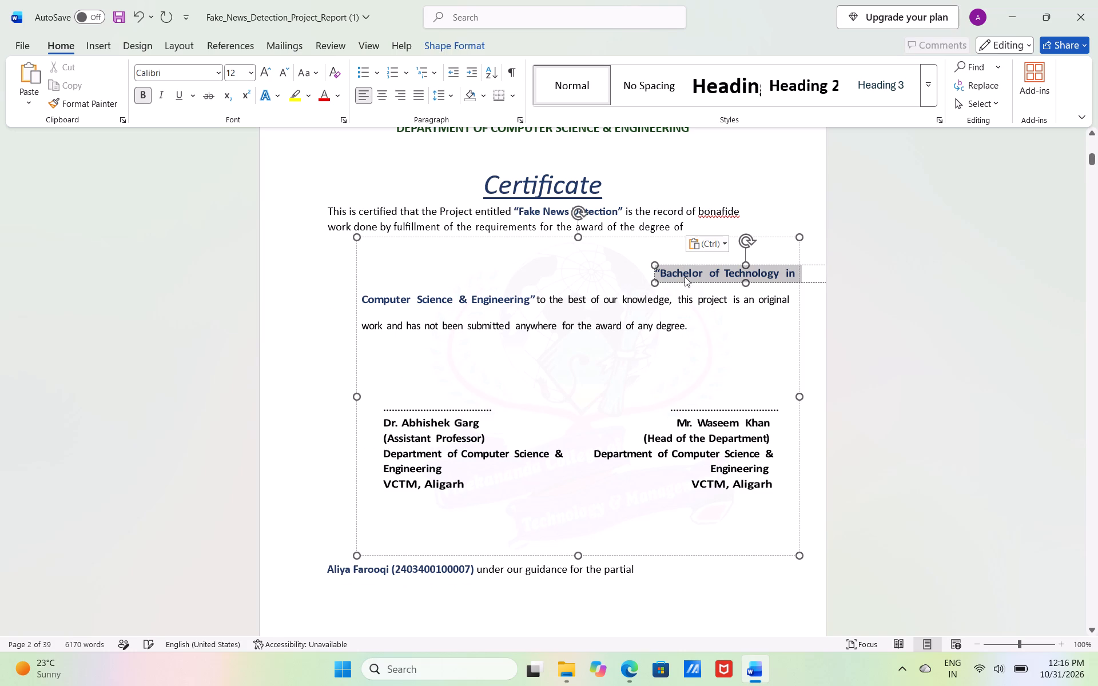
pyautogui.hotkey('ctrl', 'x')
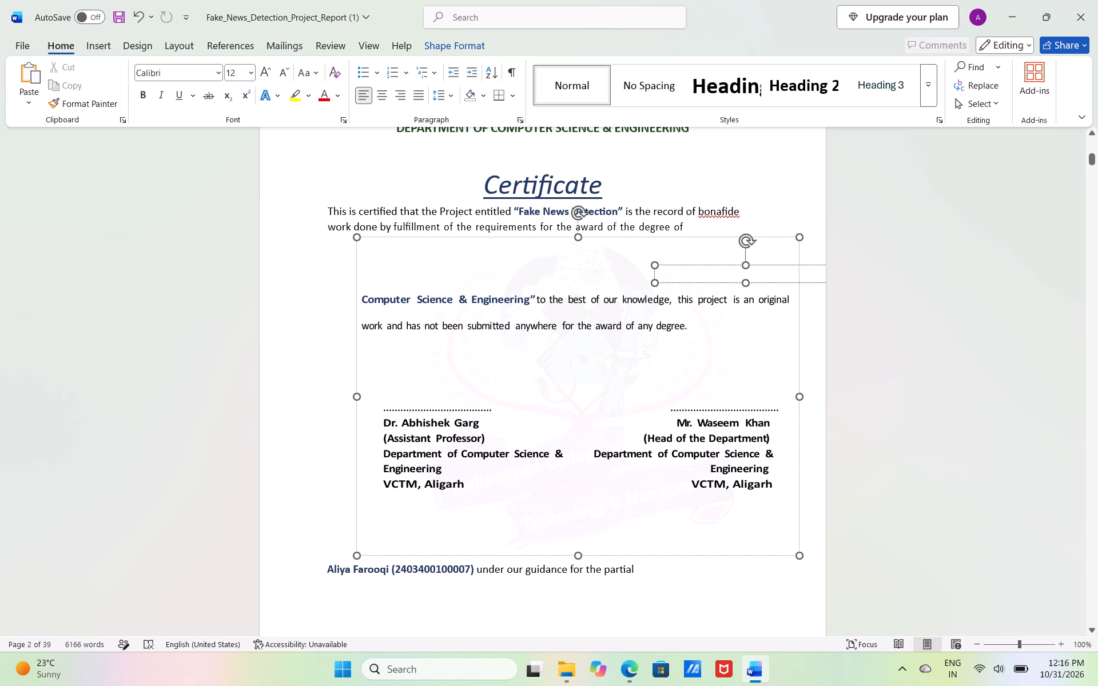
pyautogui.click(699, 227)
pyautogui.hotkey('ctrl', 'v')
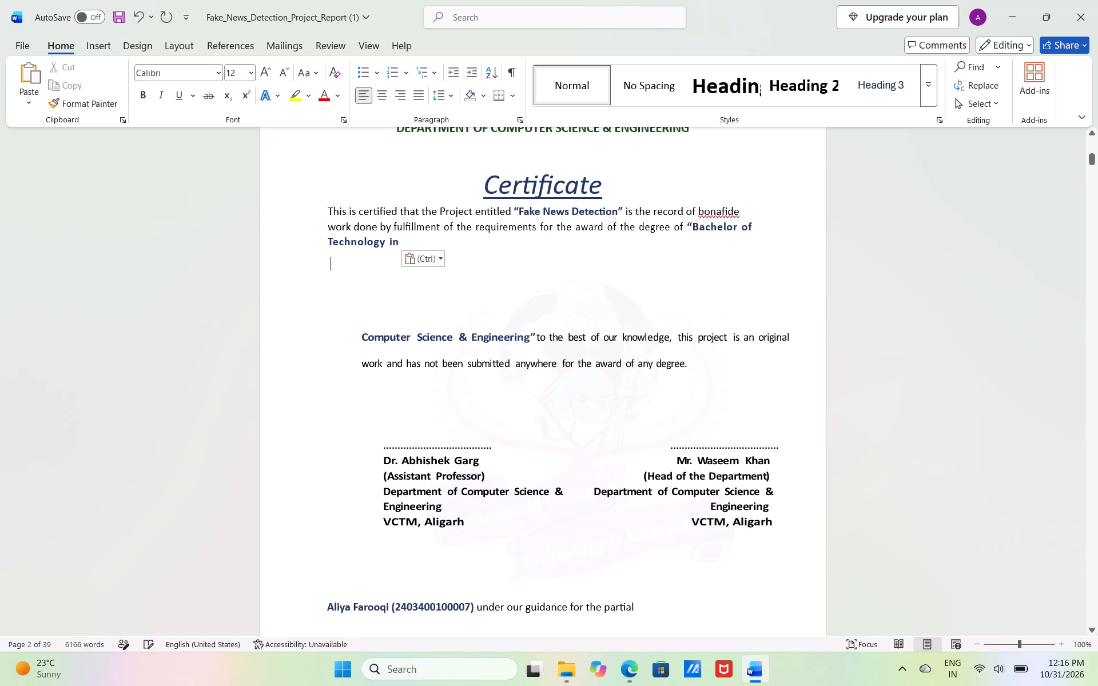
# Move the bold "Computer Science & Engineering”" from its text box to the end of the certificate paragraph, after "Technology in".
pyautogui.click(368, 336)
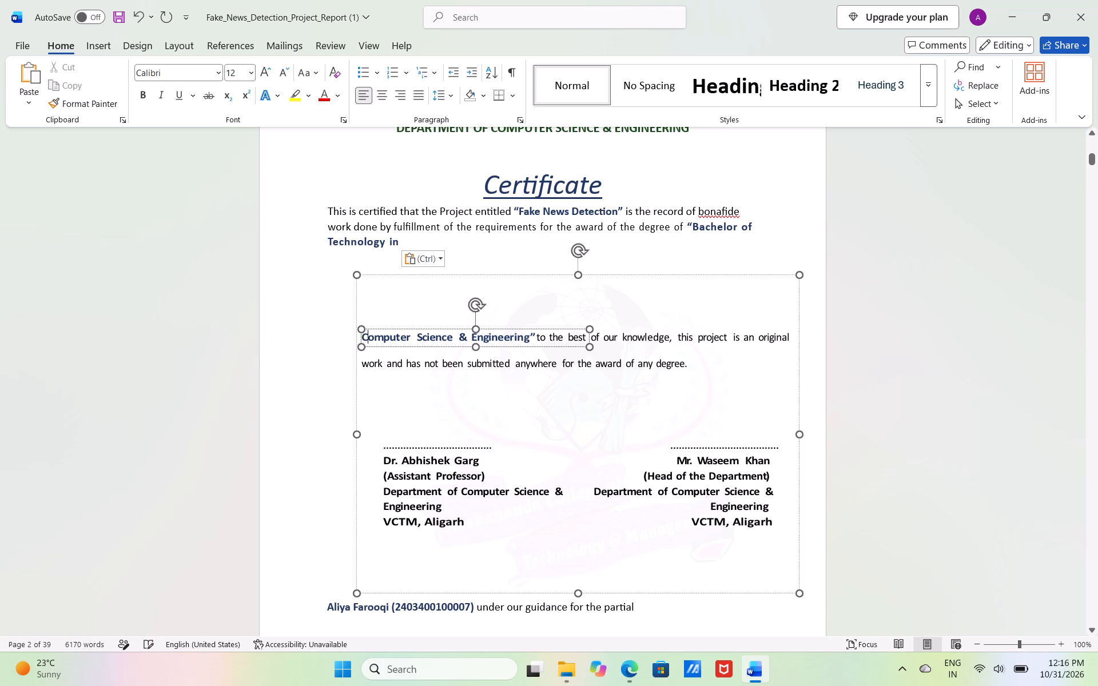
pyautogui.hotkey('ctrl', 'a')
pyautogui.hotkey('ctrl', 'x')
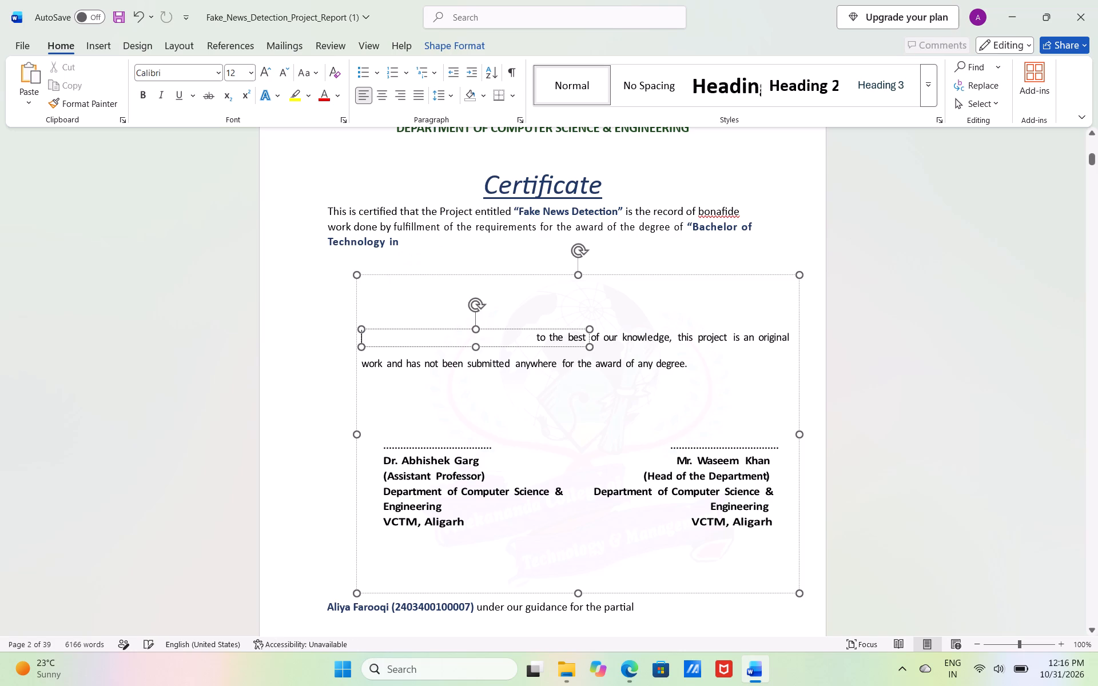
pyautogui.click(419, 248)
pyautogui.press('space')
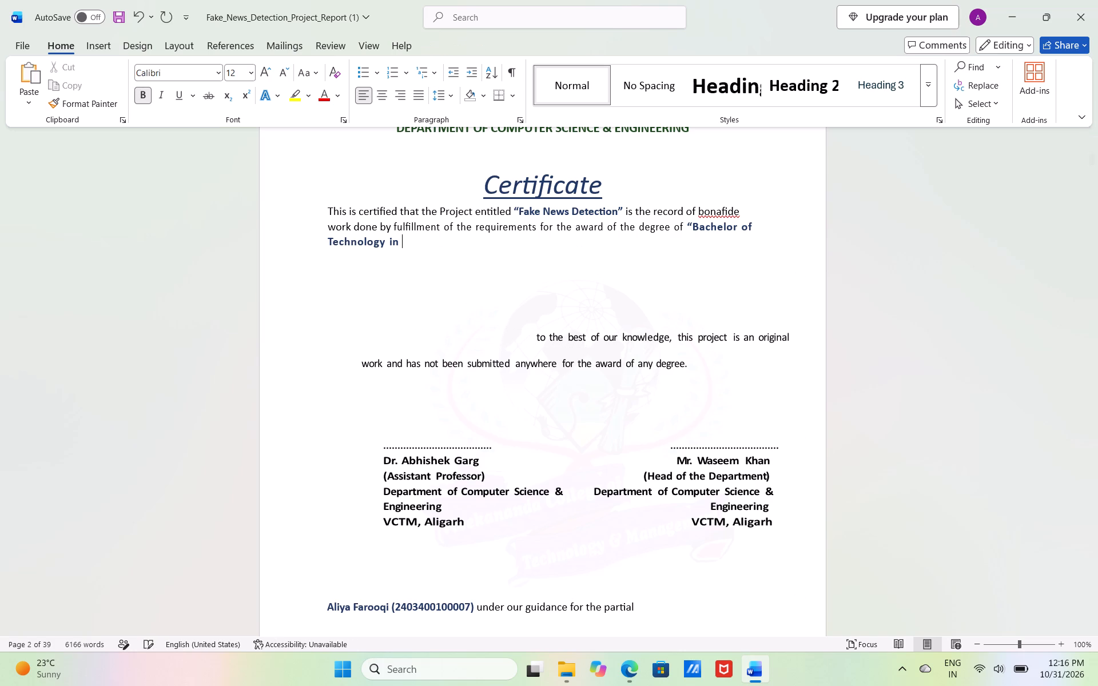
pyautogui.hotkey('ctrl', 'v')
# Move "to the best of our knowledge, this project is an original" from its text box to directly after "Computer Science & Engineering”".
pyautogui.click(574, 358)
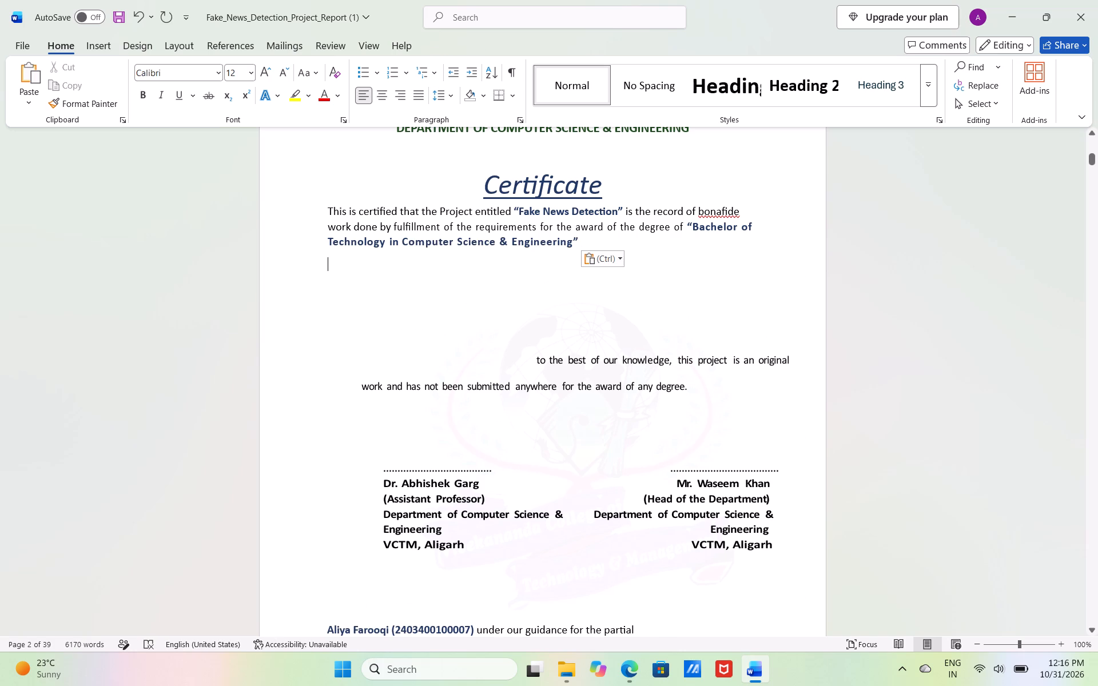
pyautogui.hotkey('ctrl', 'a')
pyautogui.hotkey('ctrl', 'x')
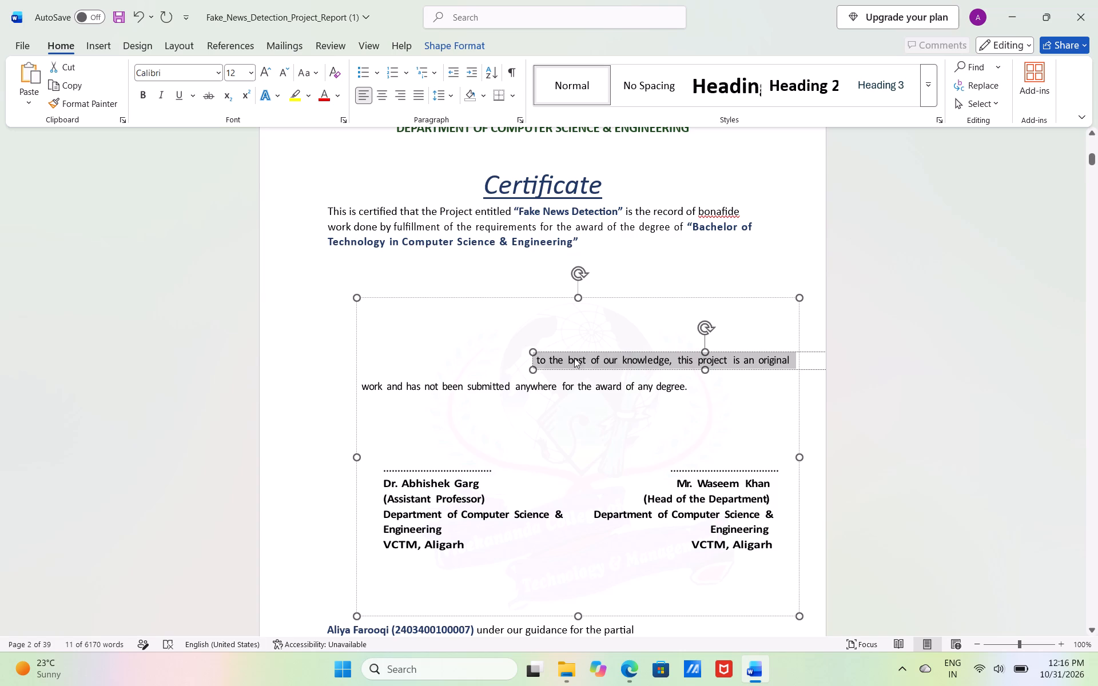
pyautogui.click(623, 242)
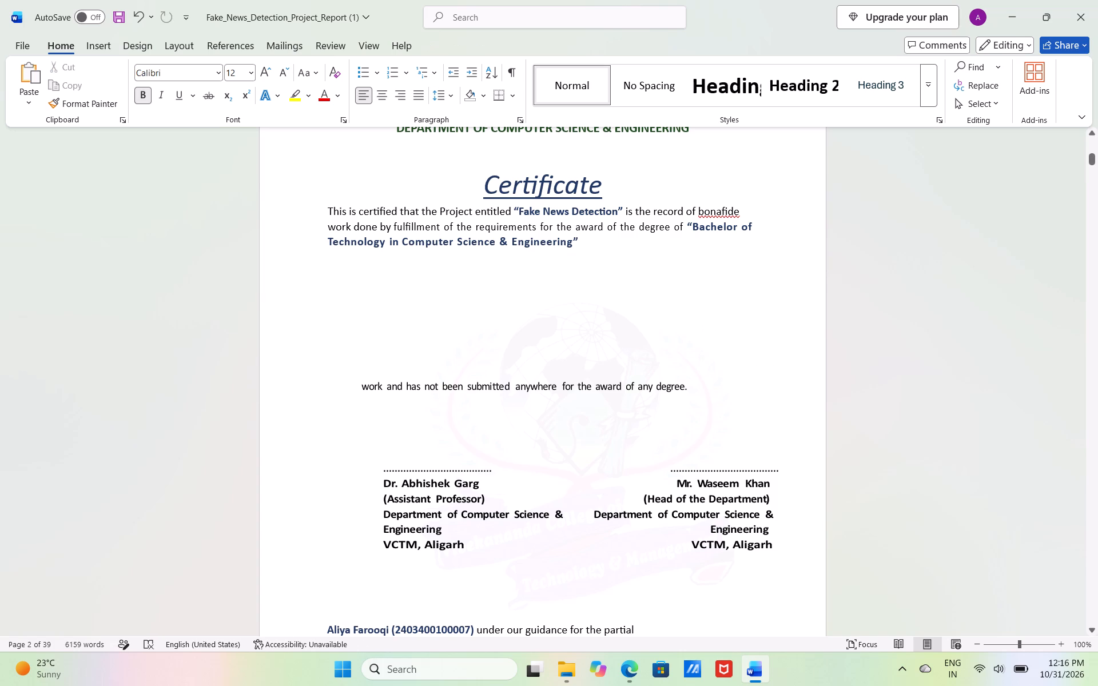
pyautogui.hotkey('ctrl', 'v')
# Move "work and has not been submitted anywhere for the award of any degree." from its text box to the certificate paragraph's end.
pyautogui.click(379, 416)
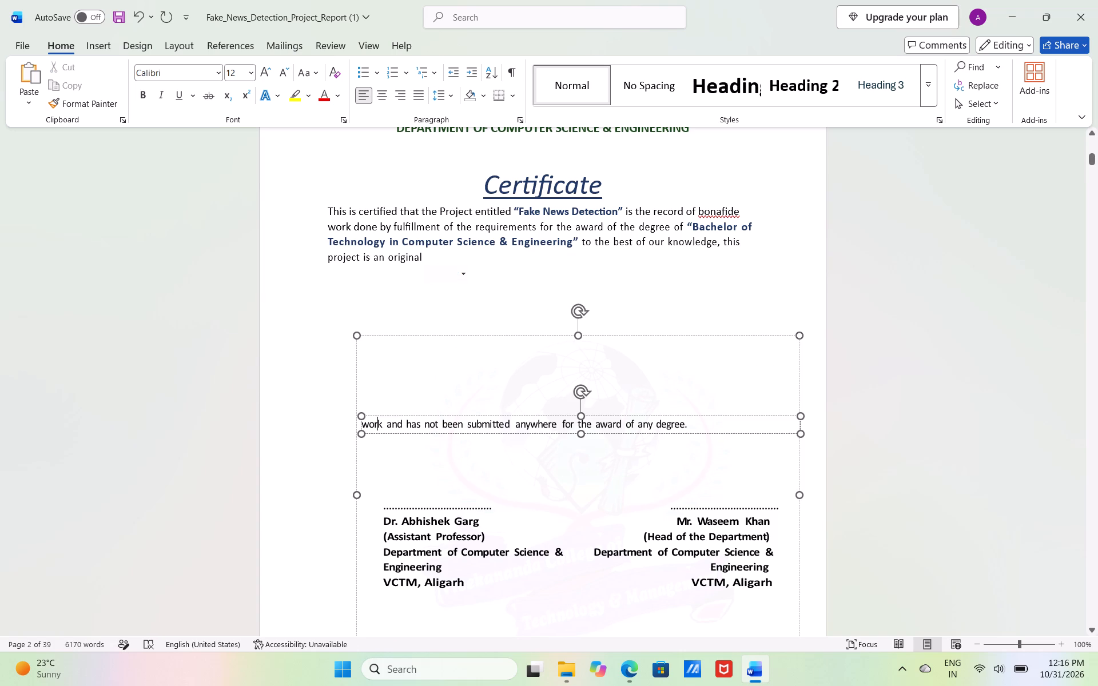
pyautogui.hotkey('ctrl', 'a')
pyautogui.hotkey('ctrl', 'x')
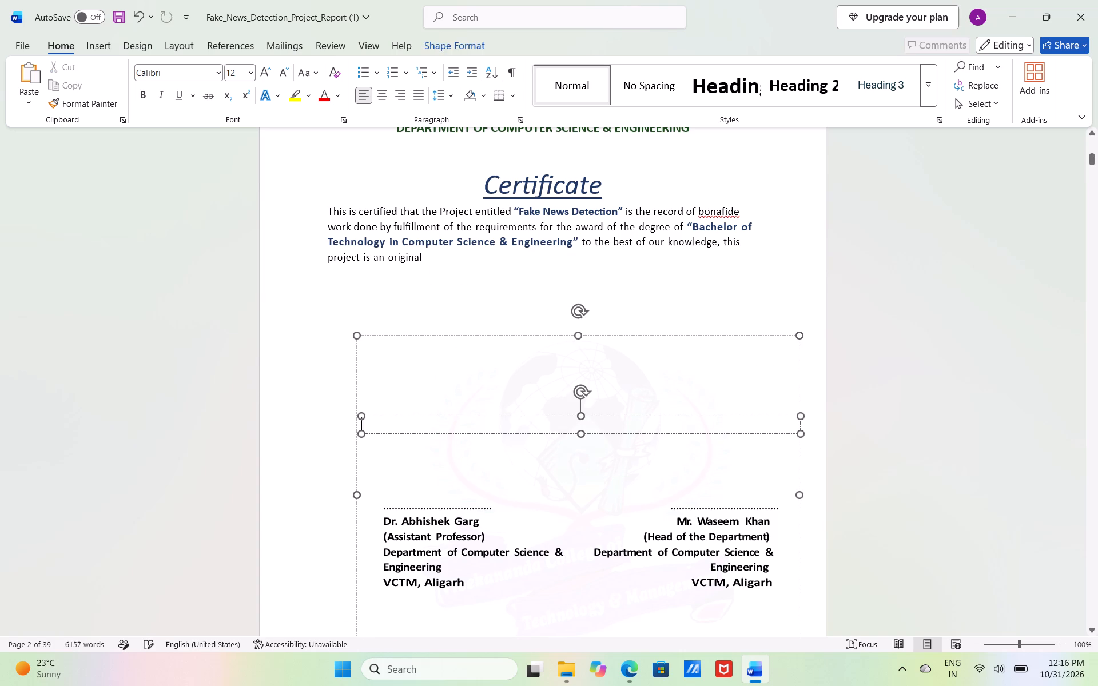
pyautogui.click(445, 277)
pyautogui.click(447, 260)
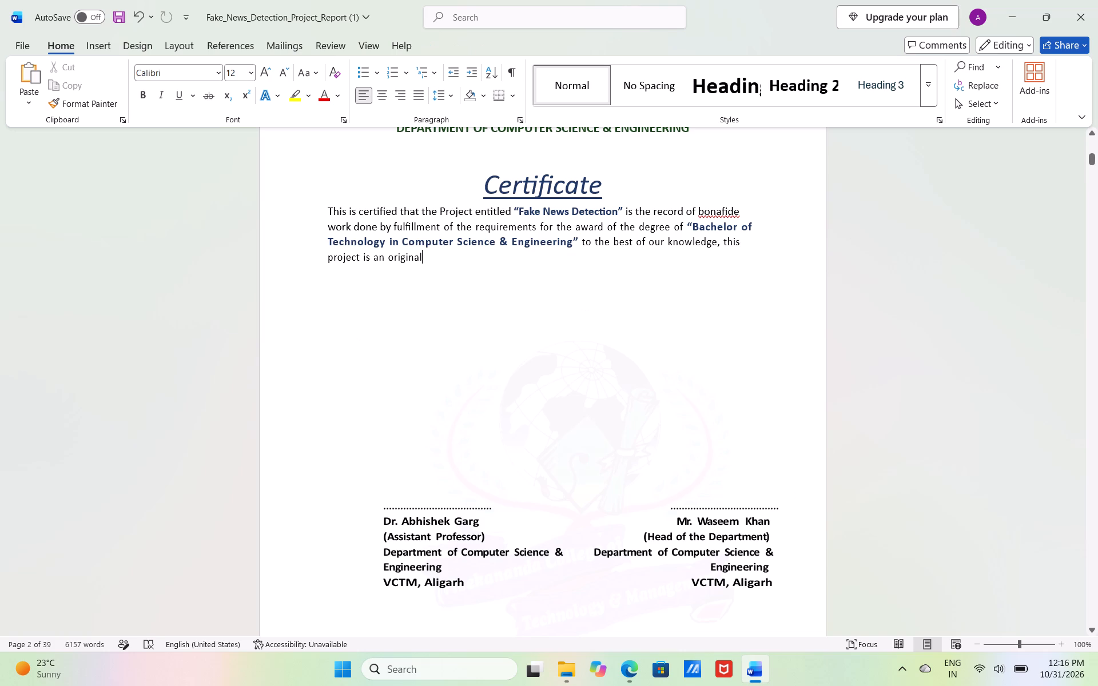
pyautogui.press('space')
pyautogui.hotkey('ctrl', 'v')
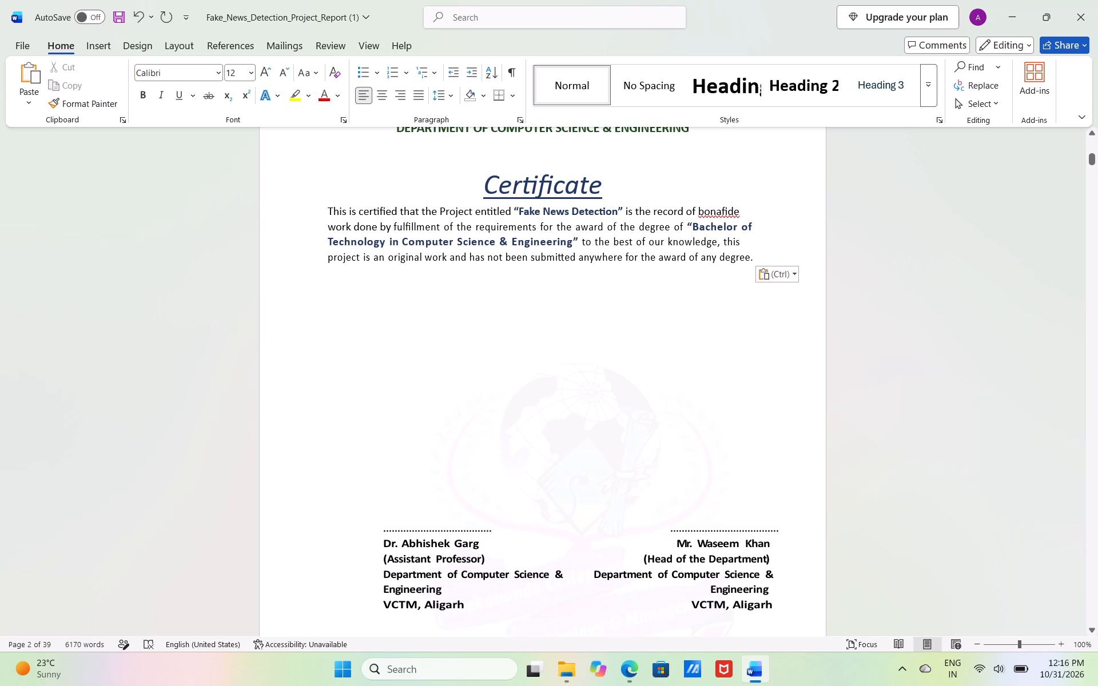
# Move the whole signature block with the crest watermark up and left, so it lines up beneath the certificate paragraph.
pyautogui.click(441, 556)
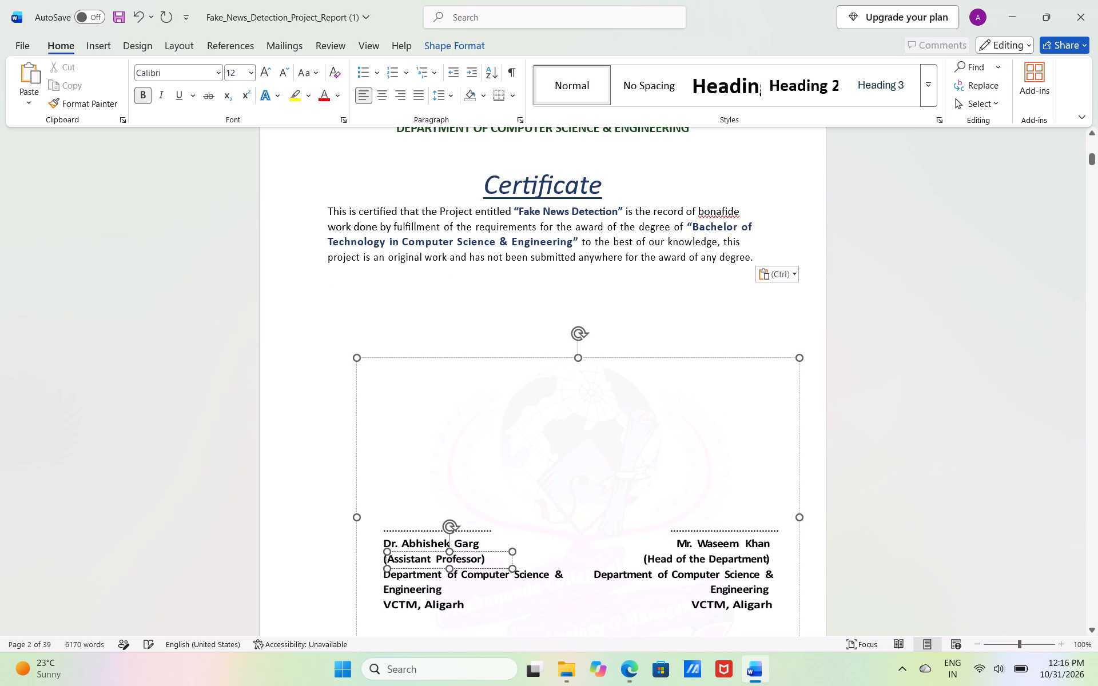
pyautogui.click(405, 525)
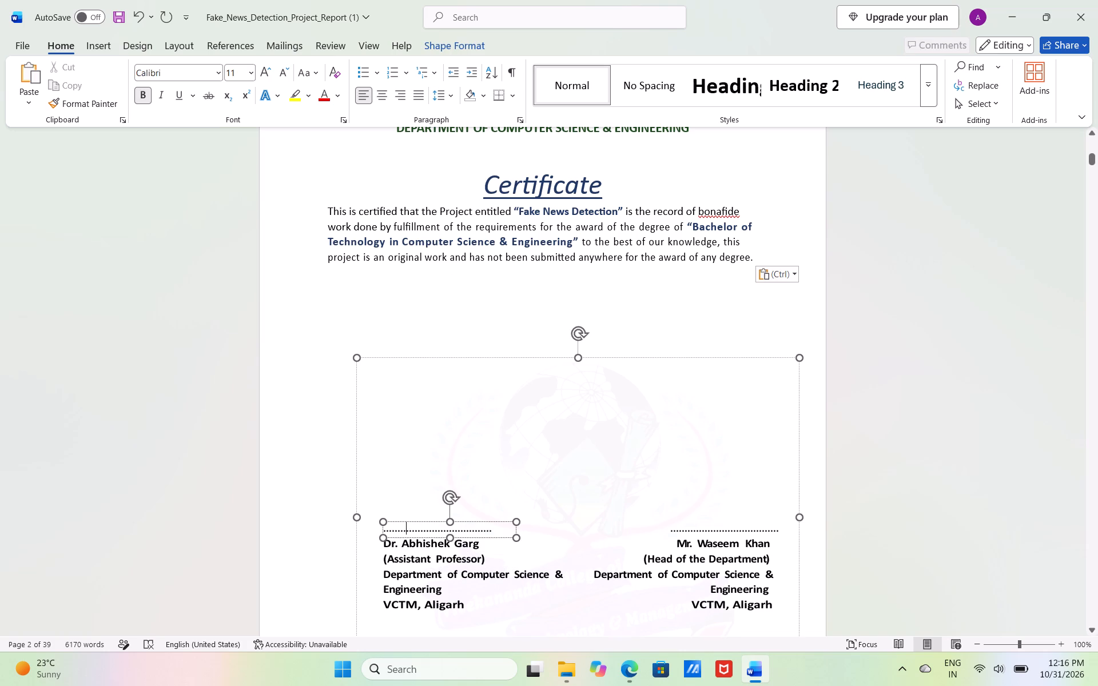
pyautogui.click(560, 356)
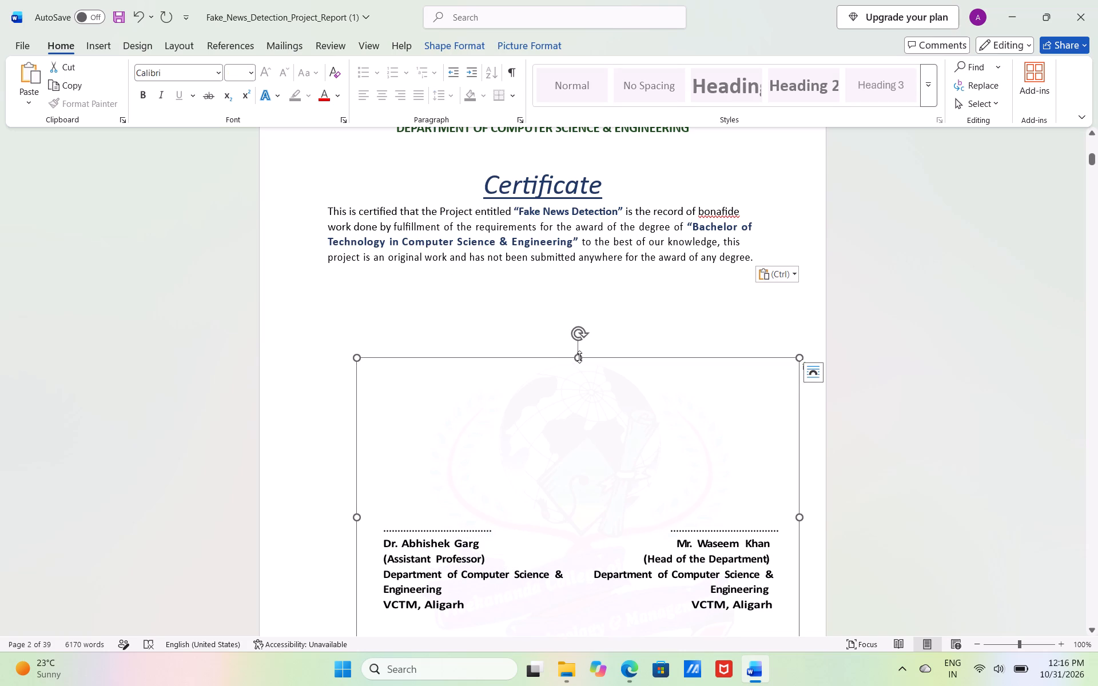
pyautogui.moveTo(579, 357); pyautogui.dragTo(571, 361)
pyautogui.click(571, 361)
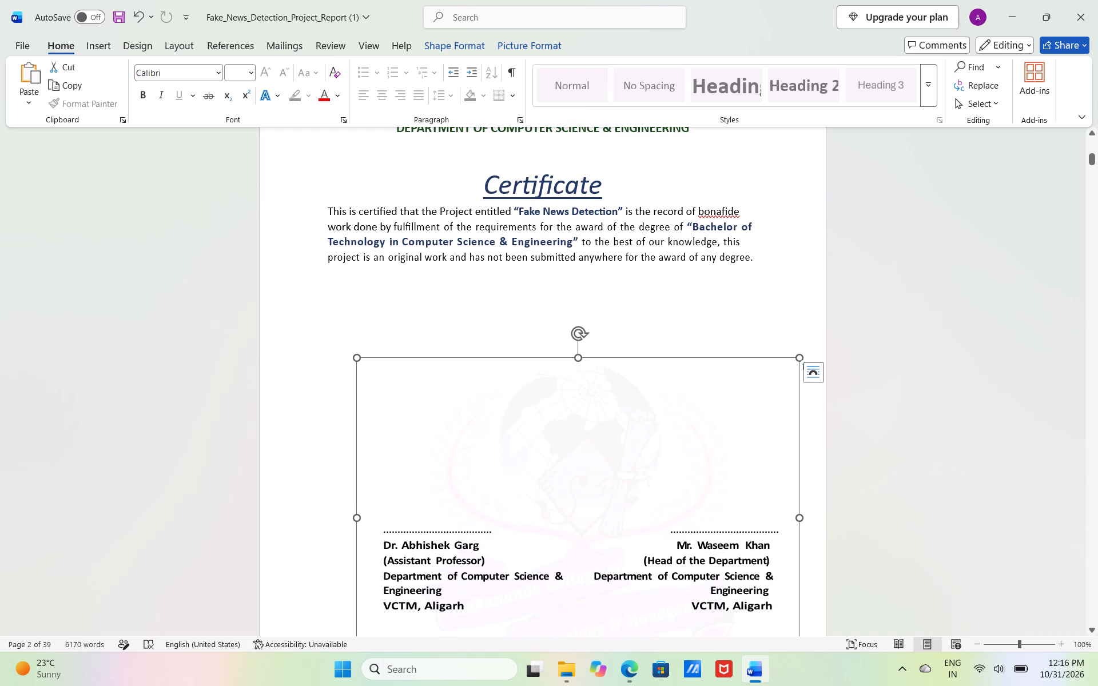
pyautogui.moveTo(552, 354); pyautogui.dragTo(526, 339)
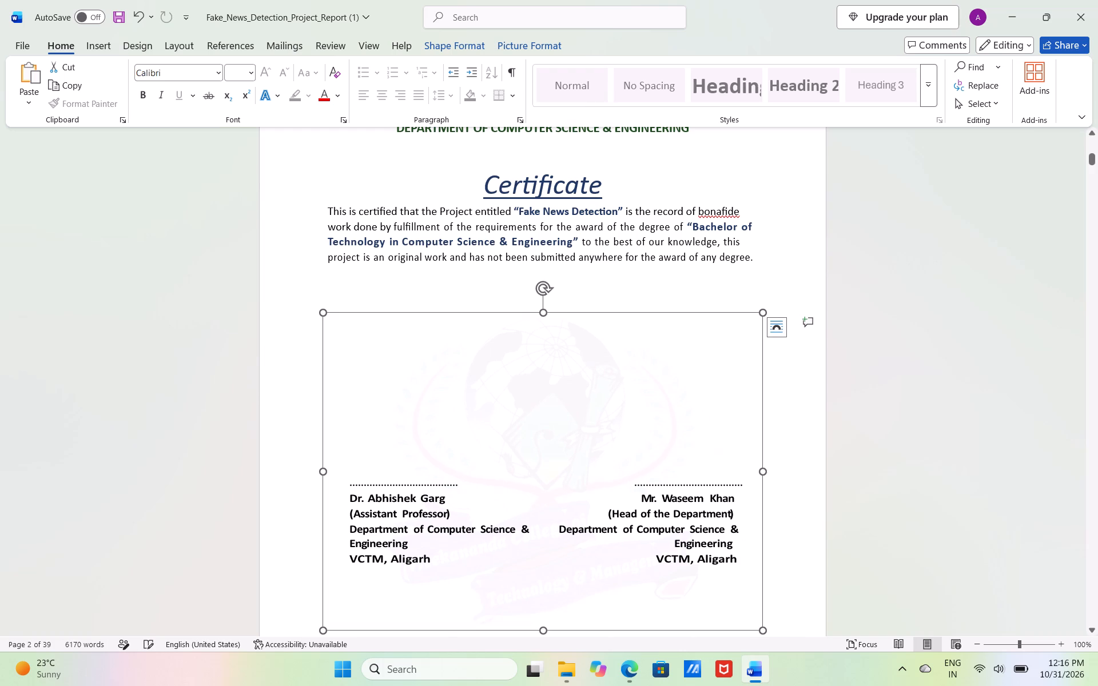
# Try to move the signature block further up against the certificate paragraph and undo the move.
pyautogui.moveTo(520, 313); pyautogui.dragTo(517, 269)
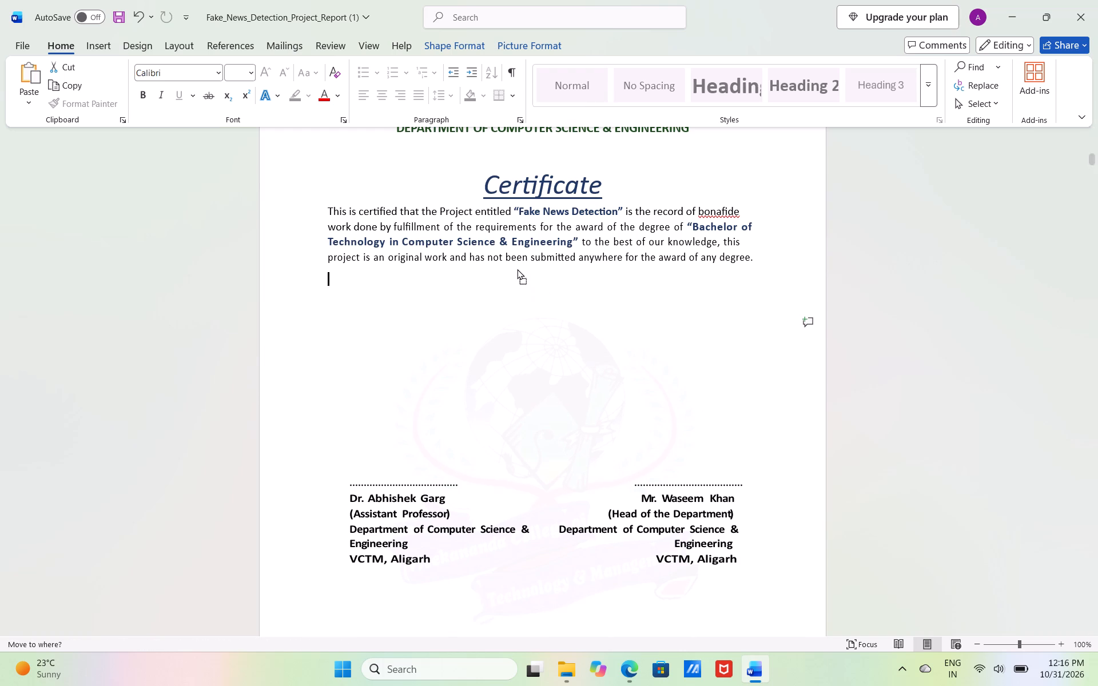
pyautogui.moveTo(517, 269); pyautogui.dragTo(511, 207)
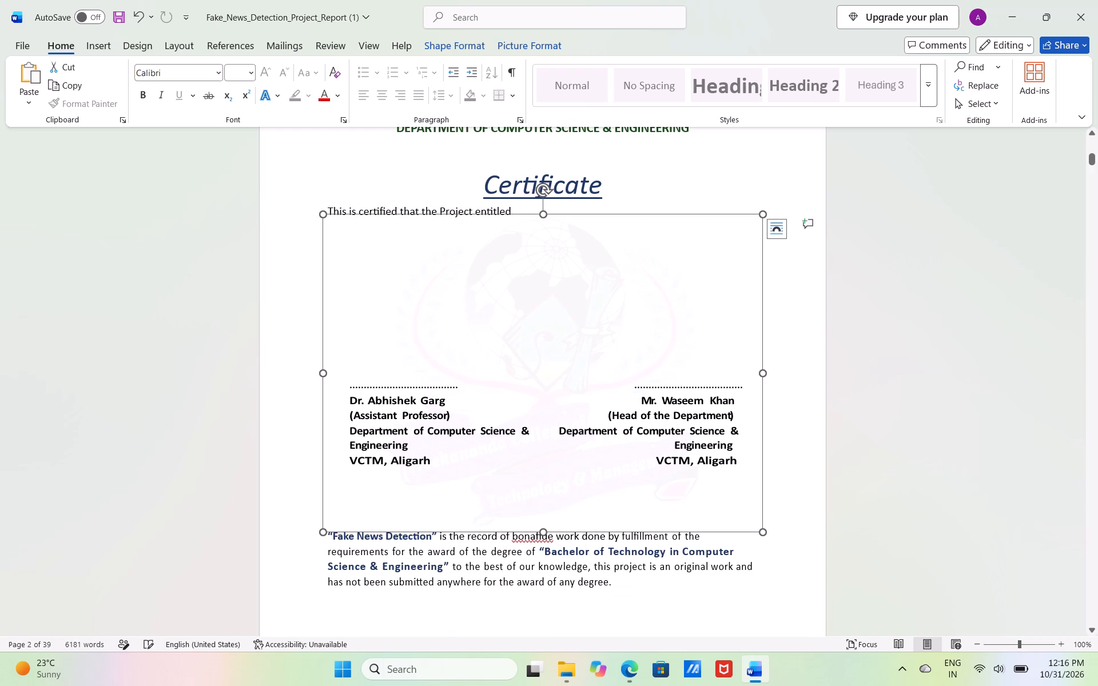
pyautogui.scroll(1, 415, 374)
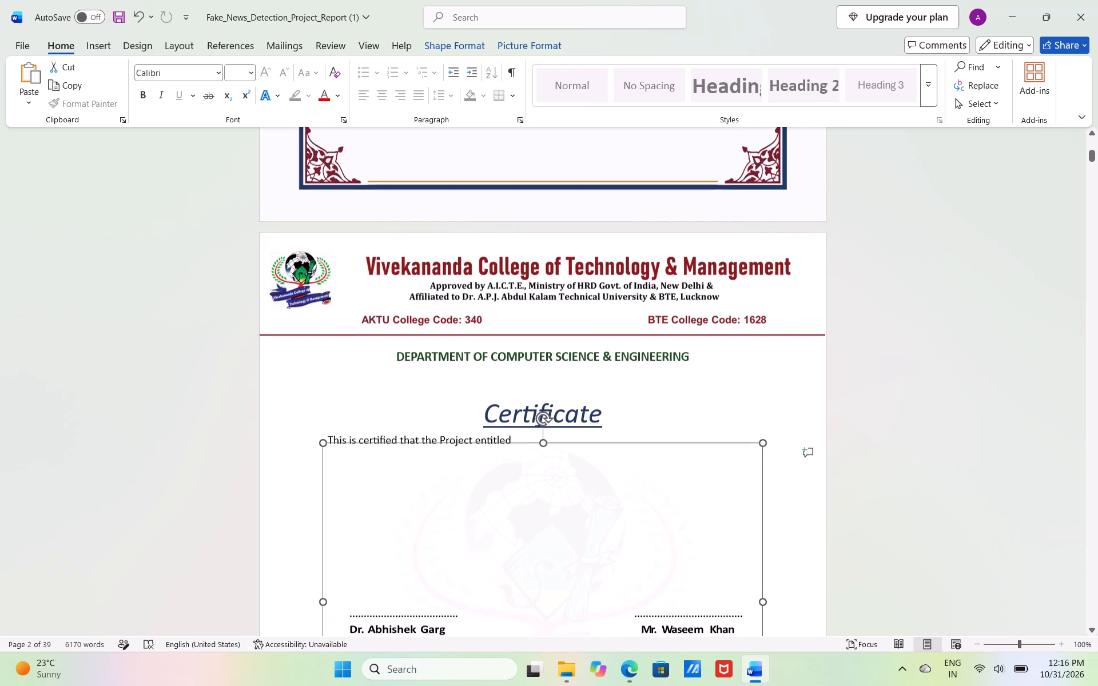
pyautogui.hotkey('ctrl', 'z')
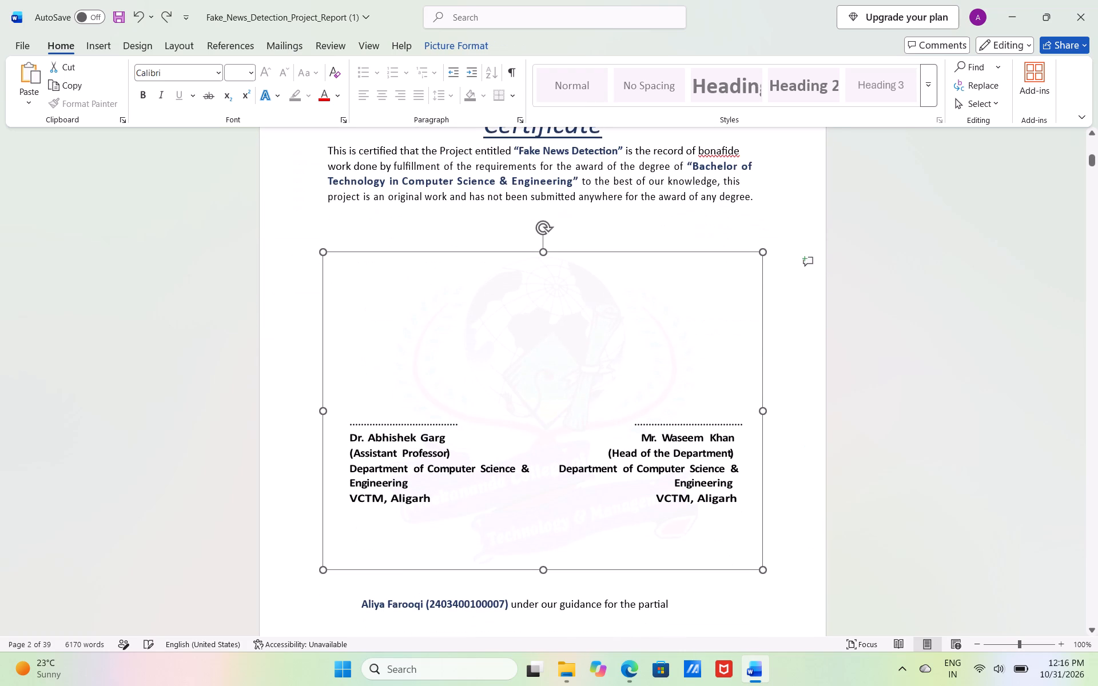
# Insert a blank line between the "Certificate" heading and the certificate paragraph.
pyautogui.click(709, 216)
pyautogui.scroll(-1, 709, 482)
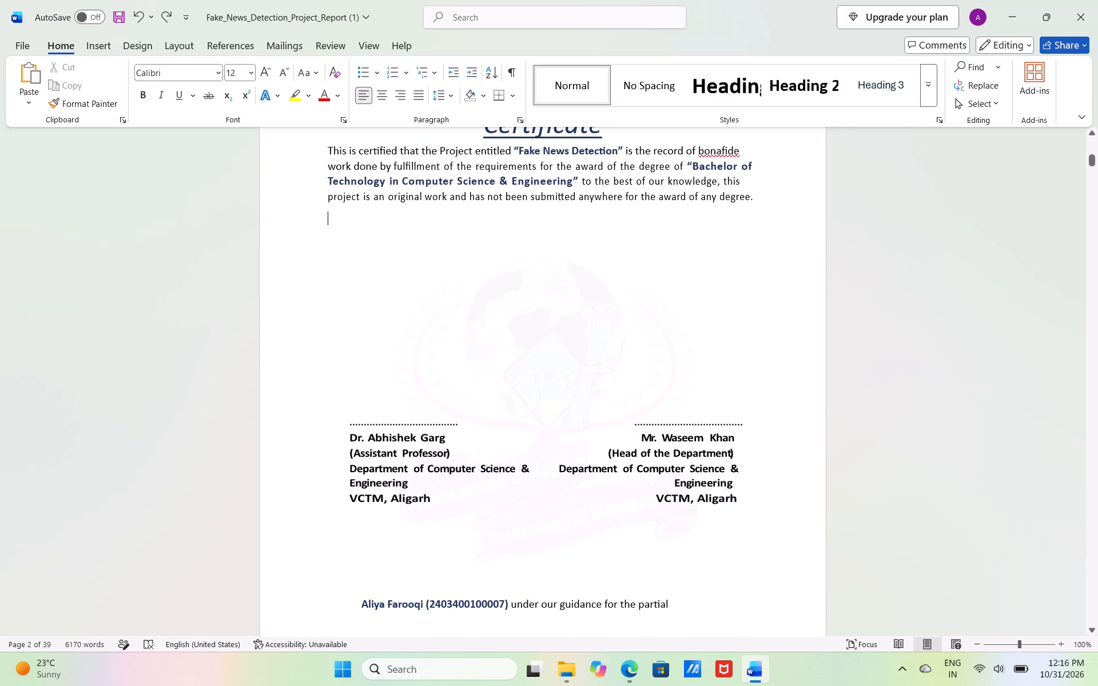
pyautogui.click(364, 603)
pyautogui.scroll(1, 364, 603)
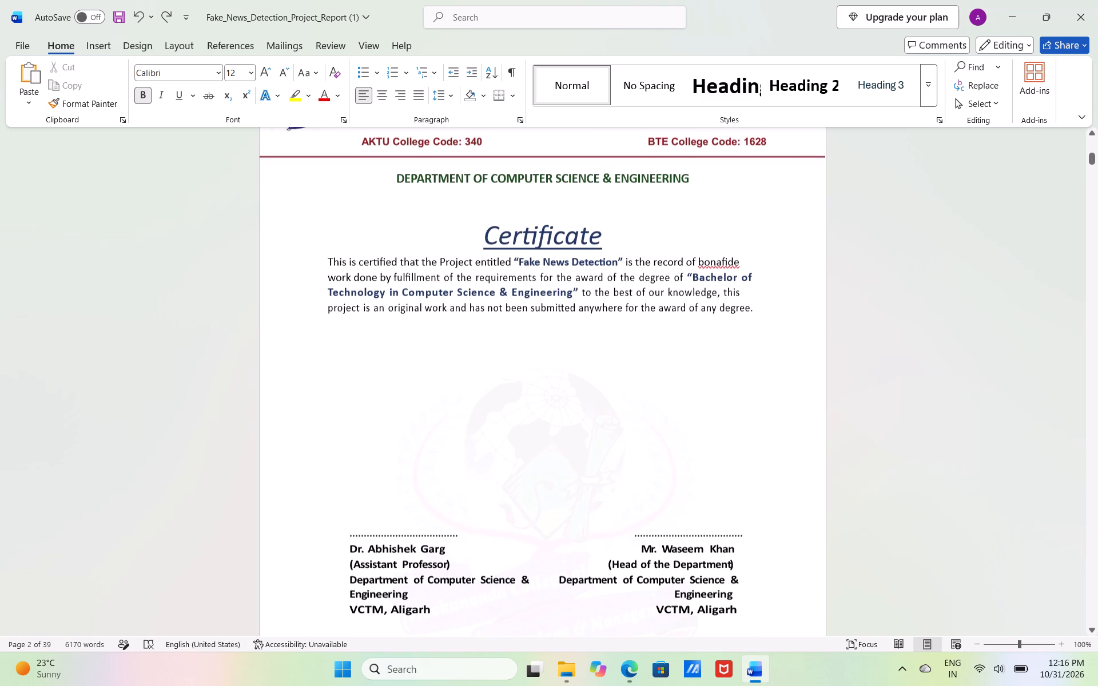
pyautogui.click(622, 237)
pyautogui.press('Return')
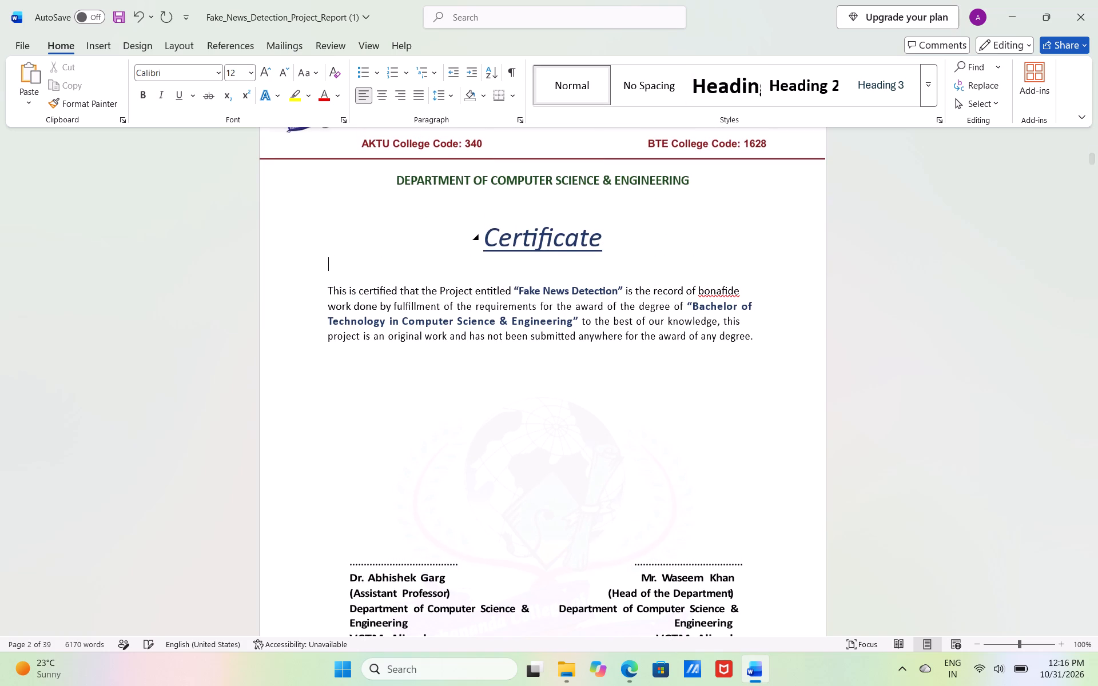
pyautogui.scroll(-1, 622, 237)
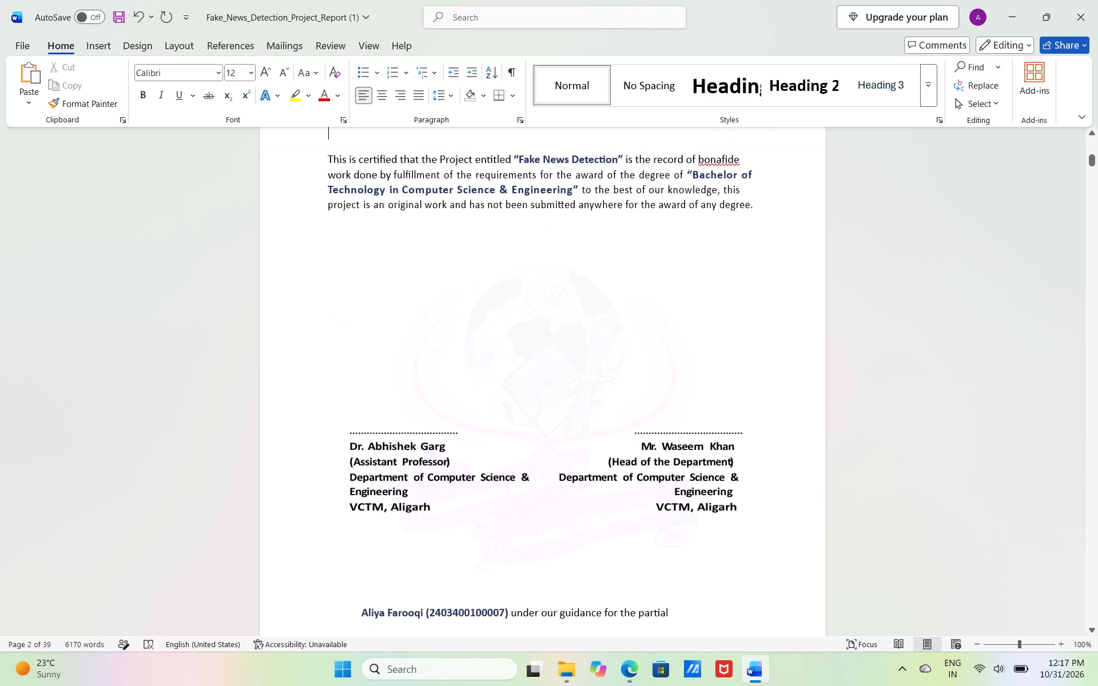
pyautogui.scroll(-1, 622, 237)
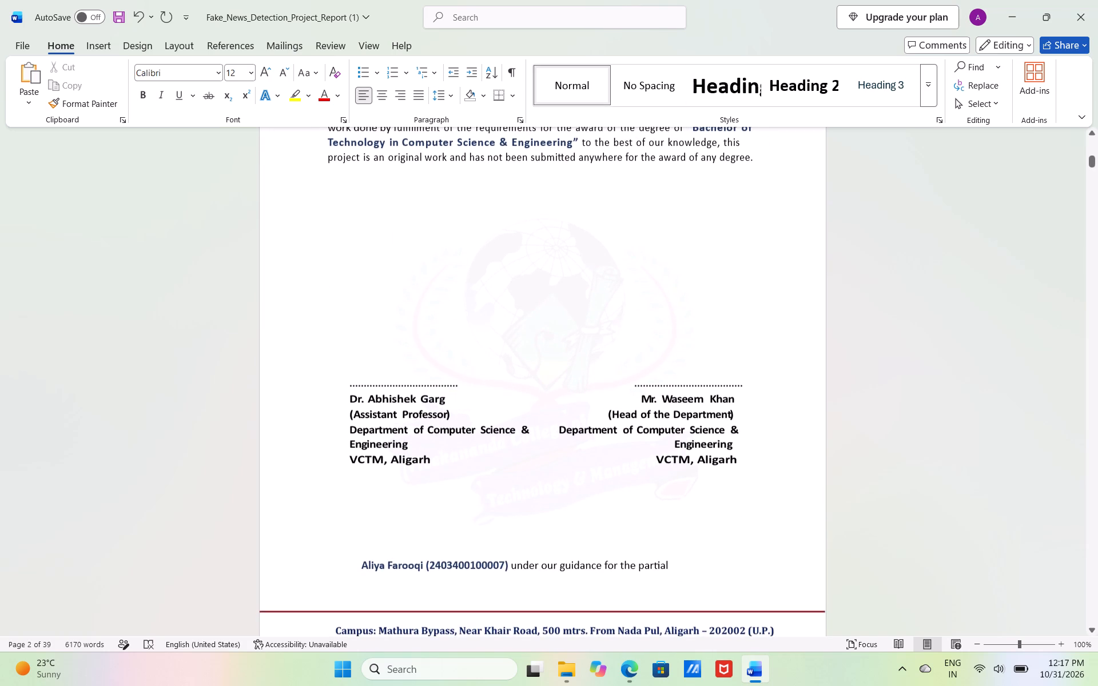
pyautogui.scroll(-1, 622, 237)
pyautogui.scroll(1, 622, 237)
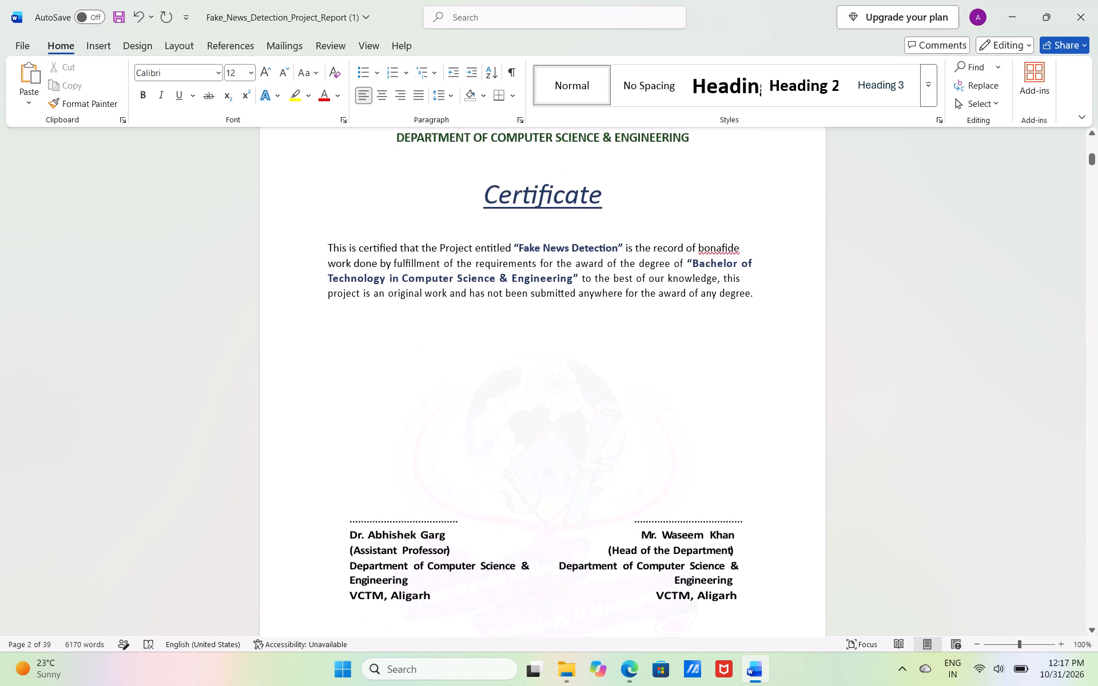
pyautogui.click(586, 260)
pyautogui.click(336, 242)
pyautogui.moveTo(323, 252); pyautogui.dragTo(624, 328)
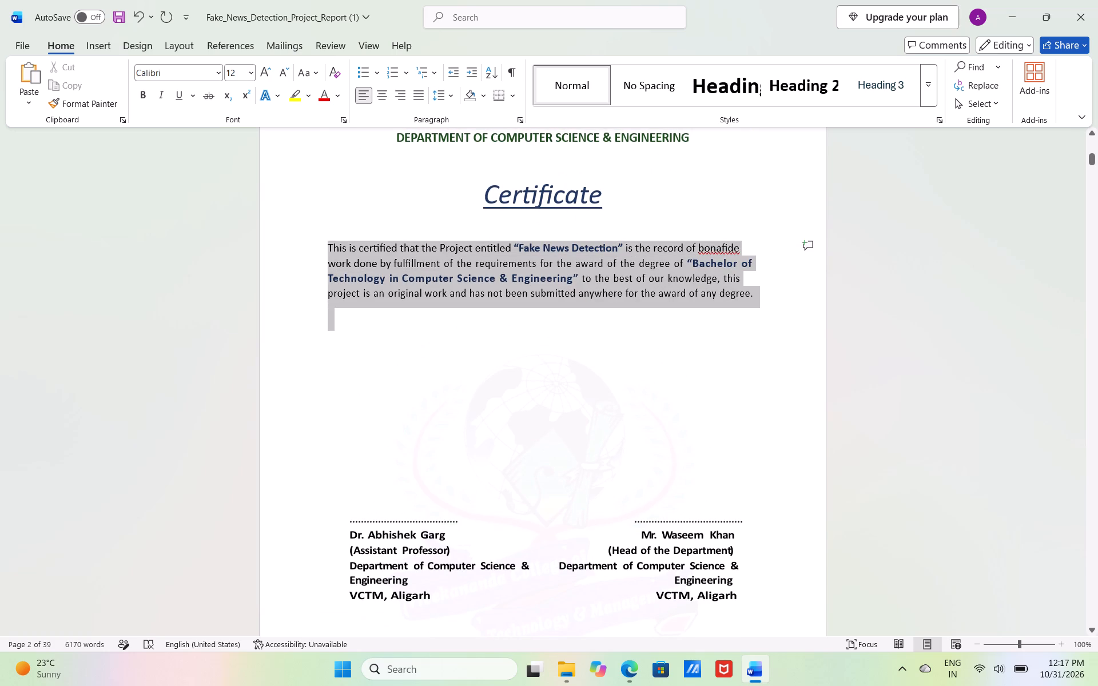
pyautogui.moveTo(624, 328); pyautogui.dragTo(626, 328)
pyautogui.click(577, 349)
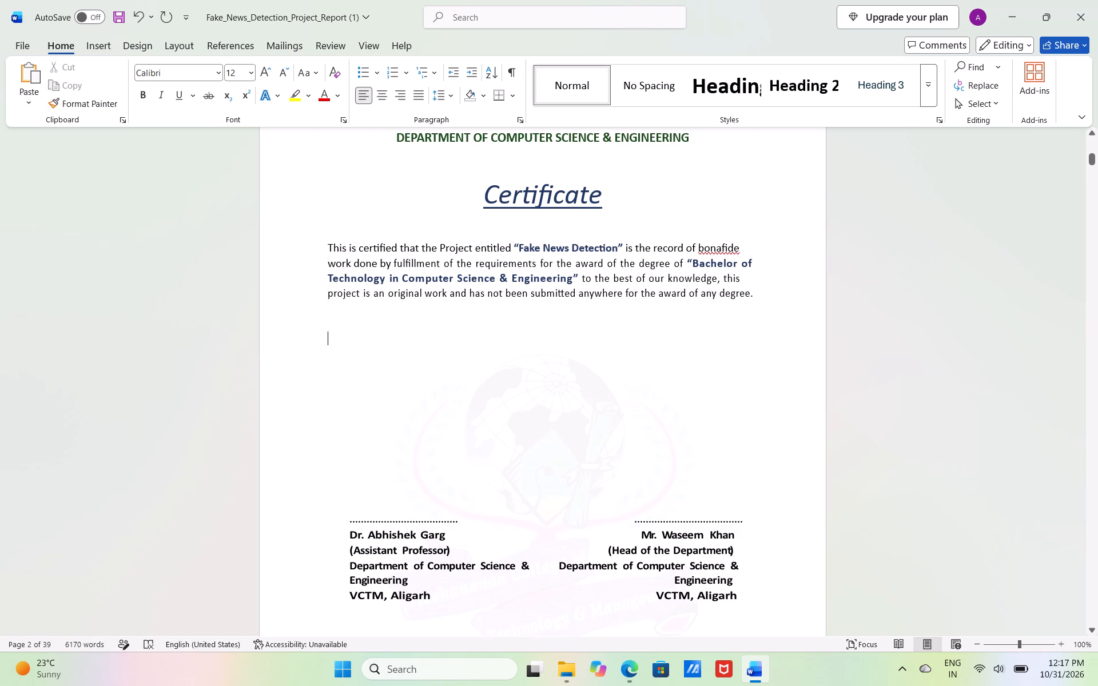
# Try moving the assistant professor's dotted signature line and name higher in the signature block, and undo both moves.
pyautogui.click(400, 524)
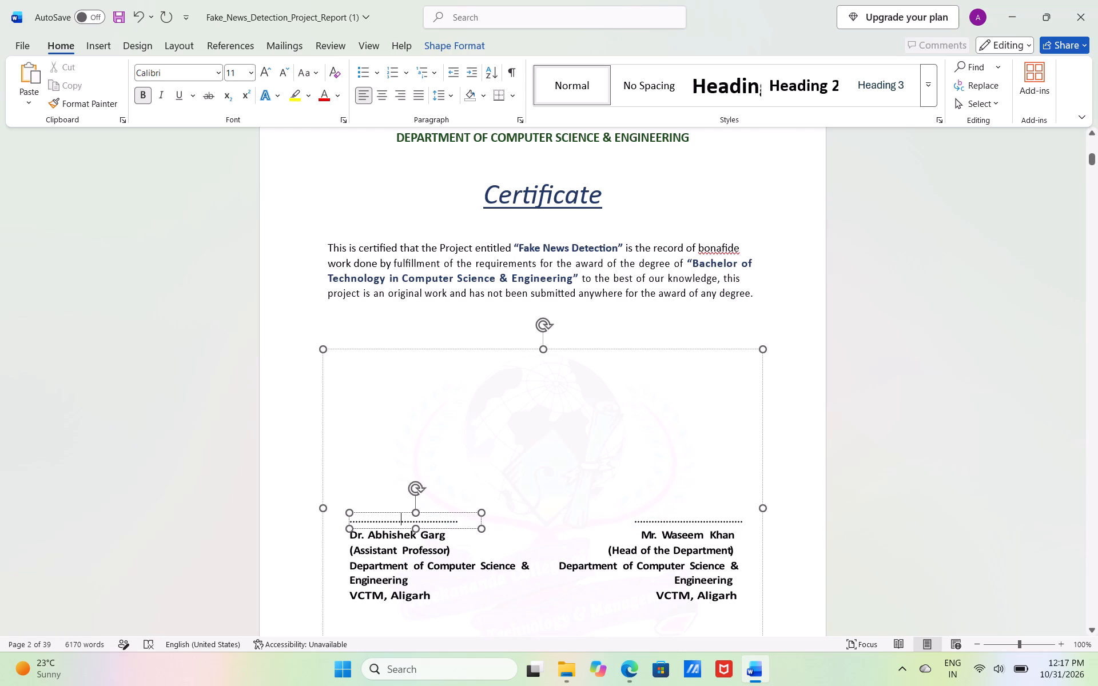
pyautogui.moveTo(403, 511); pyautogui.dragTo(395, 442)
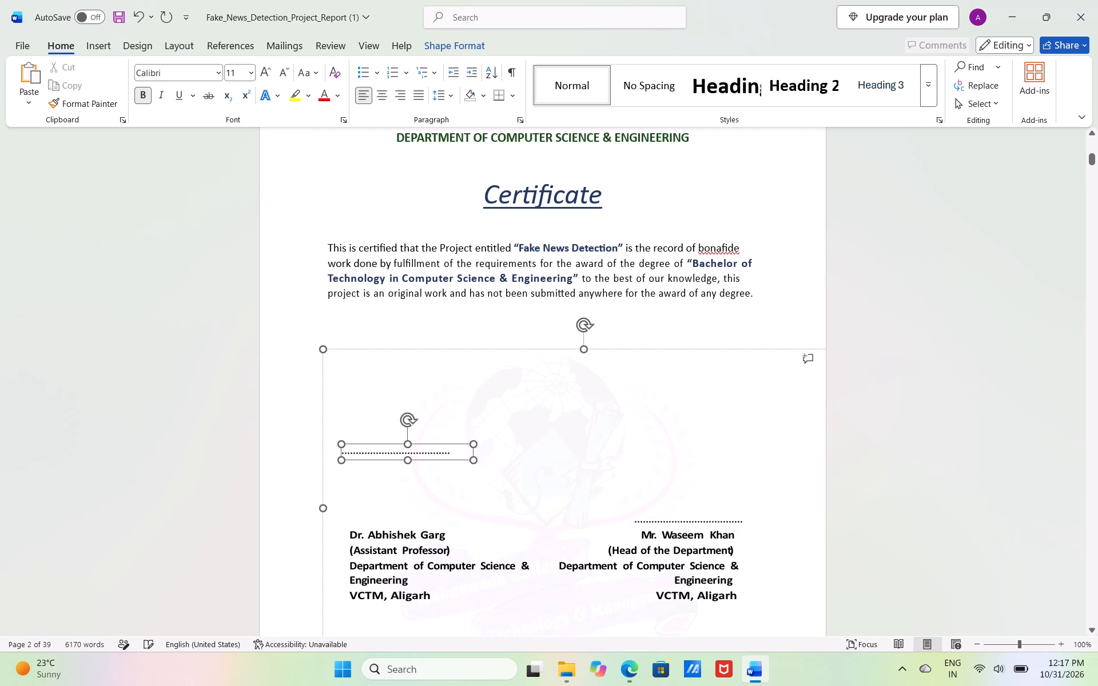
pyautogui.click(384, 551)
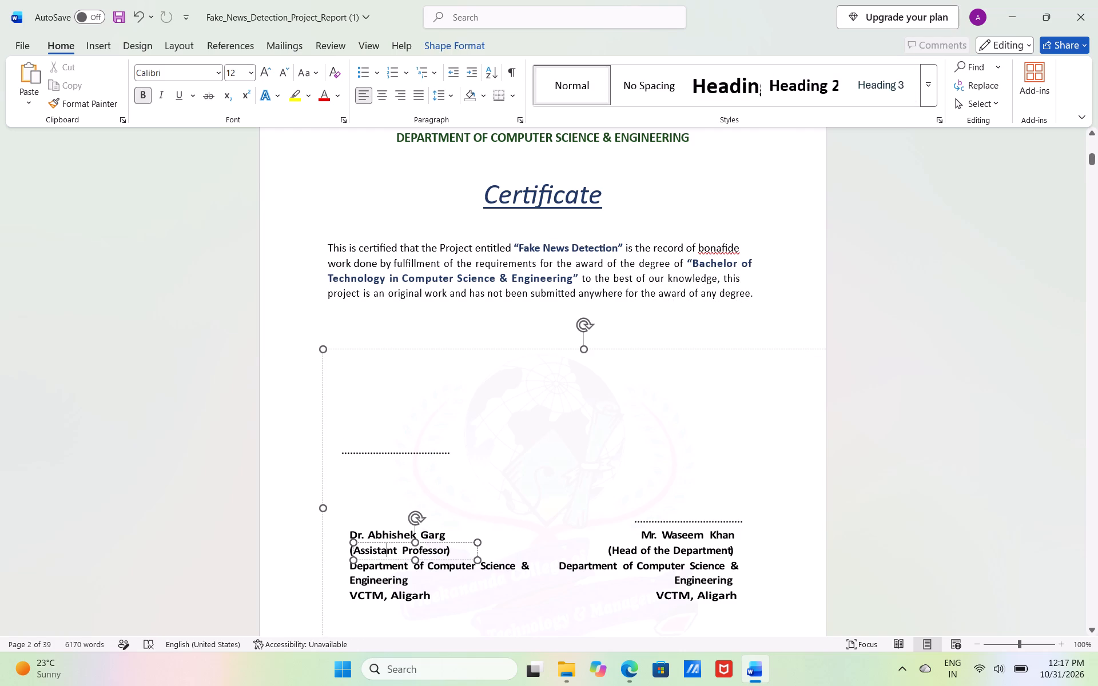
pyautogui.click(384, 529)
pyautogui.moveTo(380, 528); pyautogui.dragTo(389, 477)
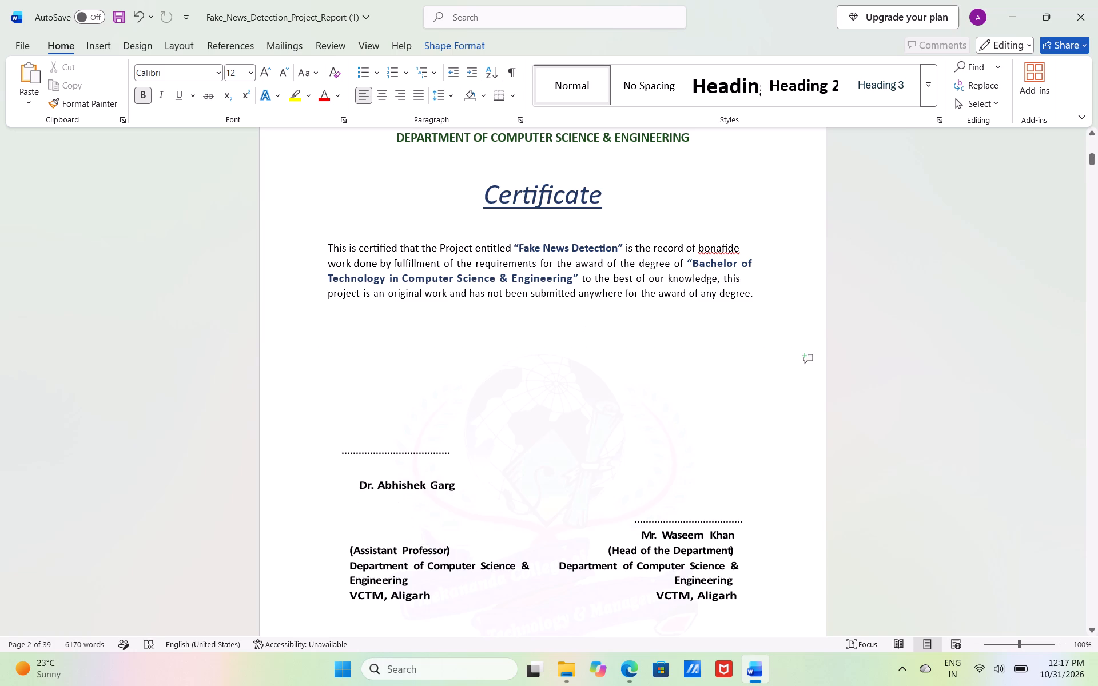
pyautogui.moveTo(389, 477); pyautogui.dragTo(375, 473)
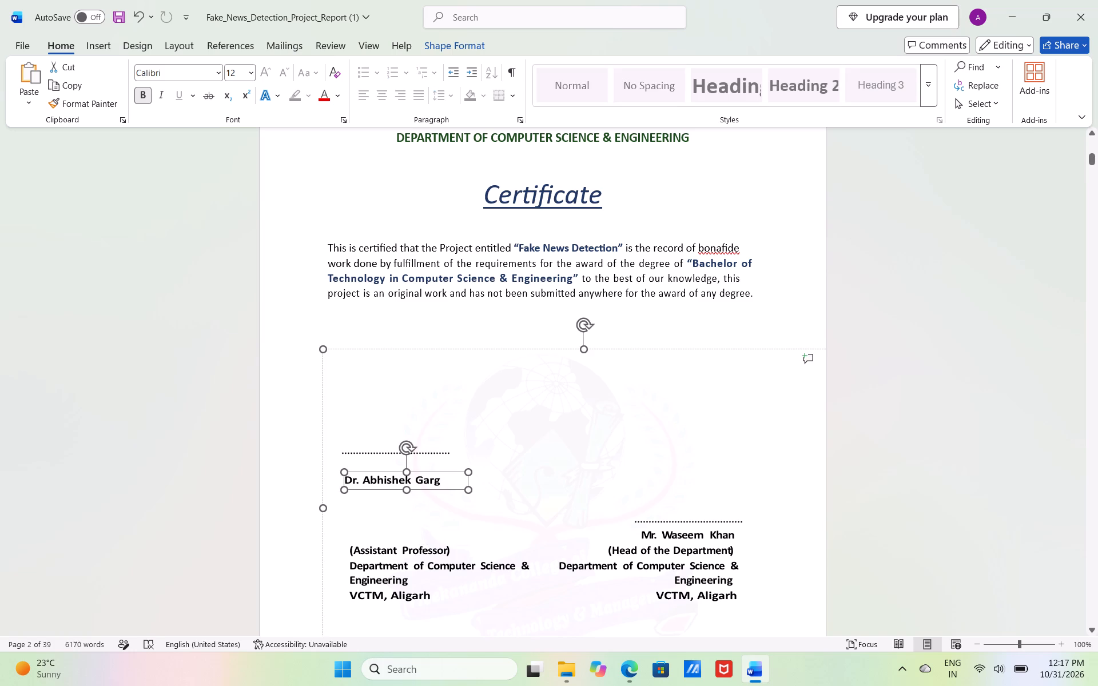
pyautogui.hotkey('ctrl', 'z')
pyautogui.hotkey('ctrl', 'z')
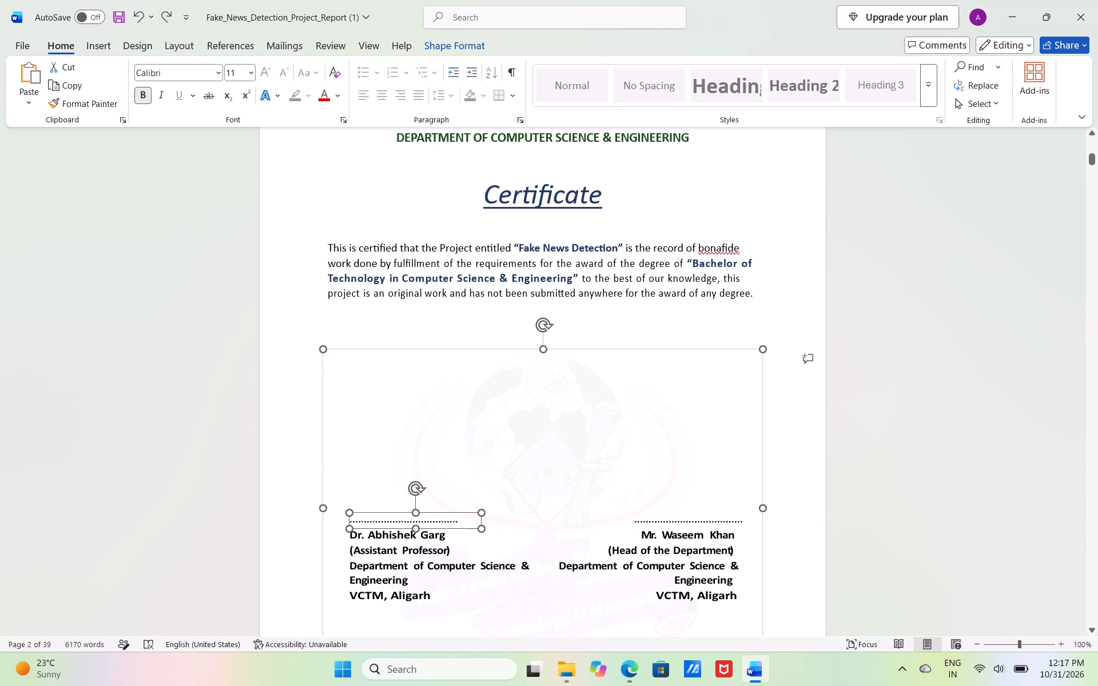
# Increase the line spacing of the certificate paragraph slightly.
pyautogui.moveTo(330, 238); pyautogui.dragTo(751, 301)
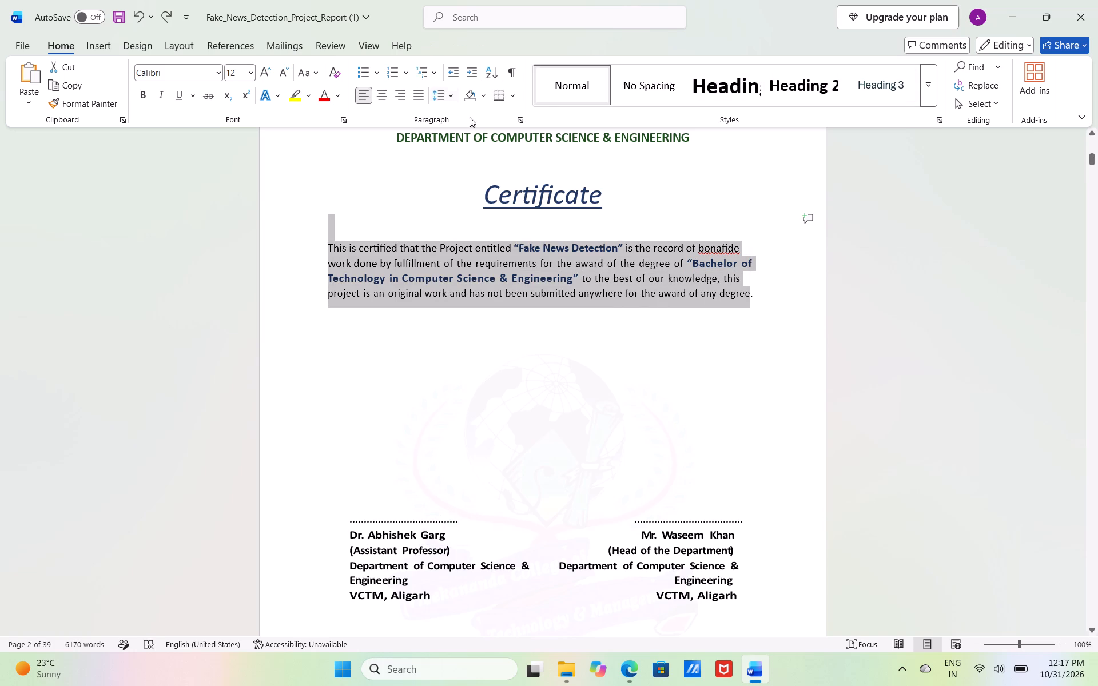
pyautogui.click(443, 95)
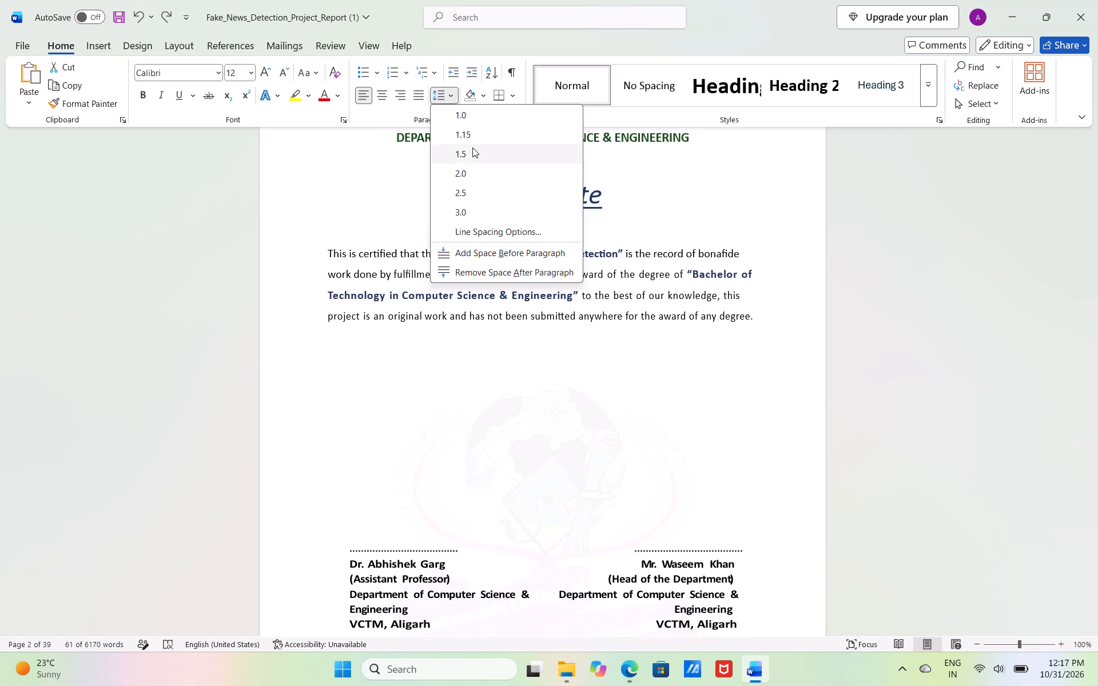
# Set the line spacing of the certificate paragraph to 1.15.
pyautogui.click(480, 131)
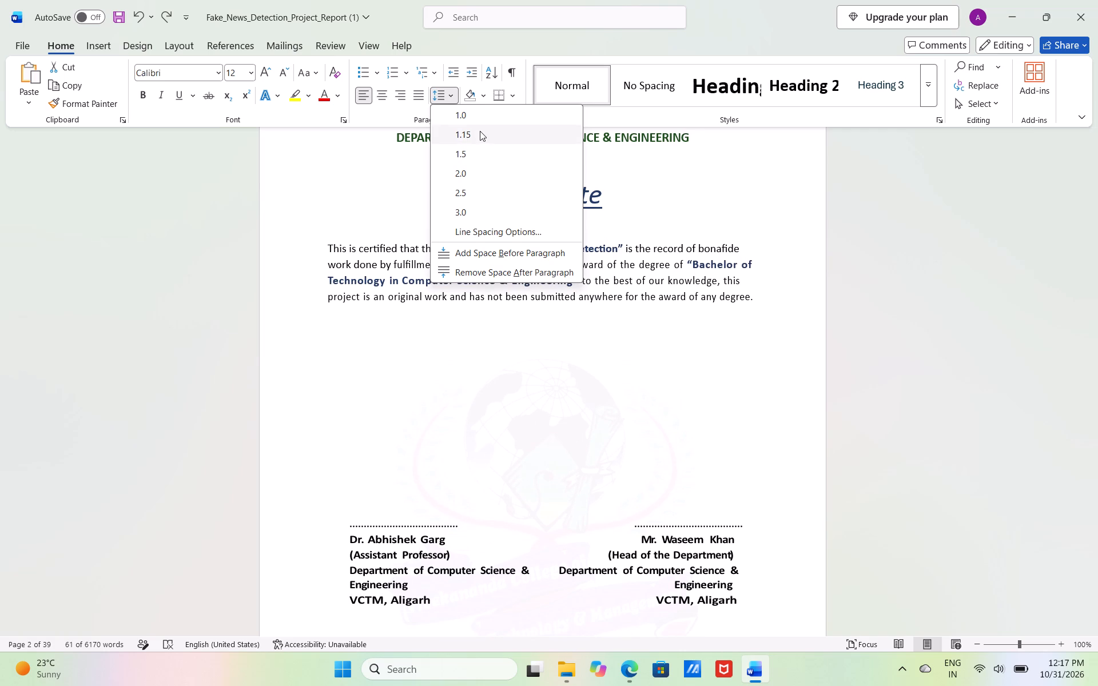
# Move the assistant professor's dotted signature line higher and slightly left, into the empty area below the certificate paragraph.
pyautogui.click(393, 544)
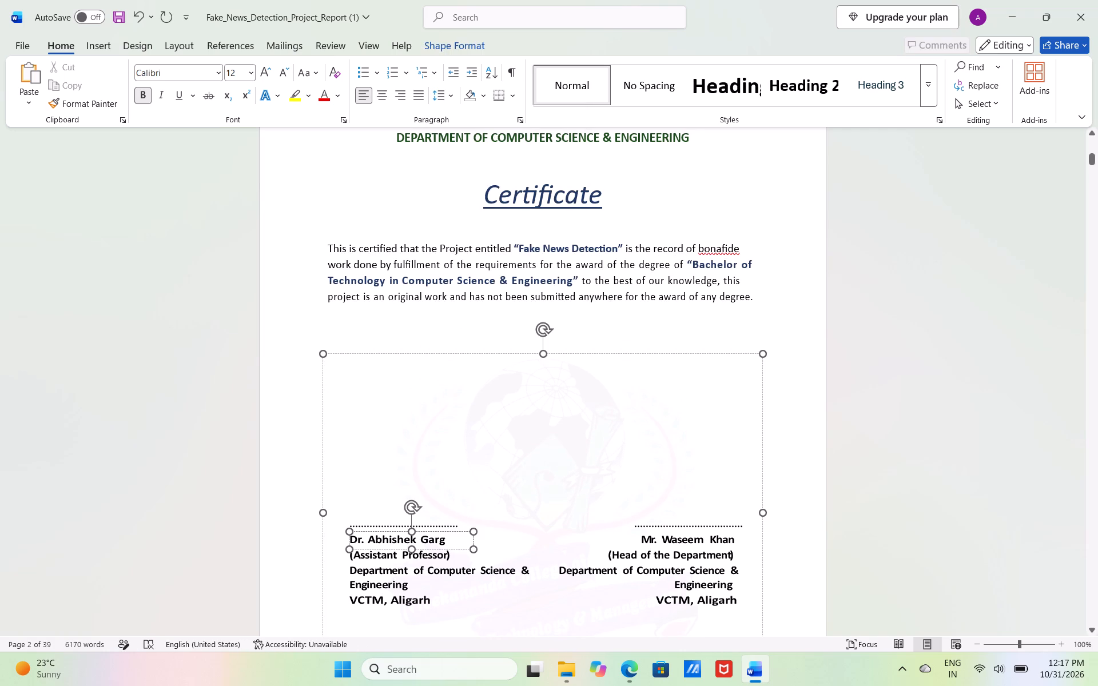
pyautogui.click(383, 528)
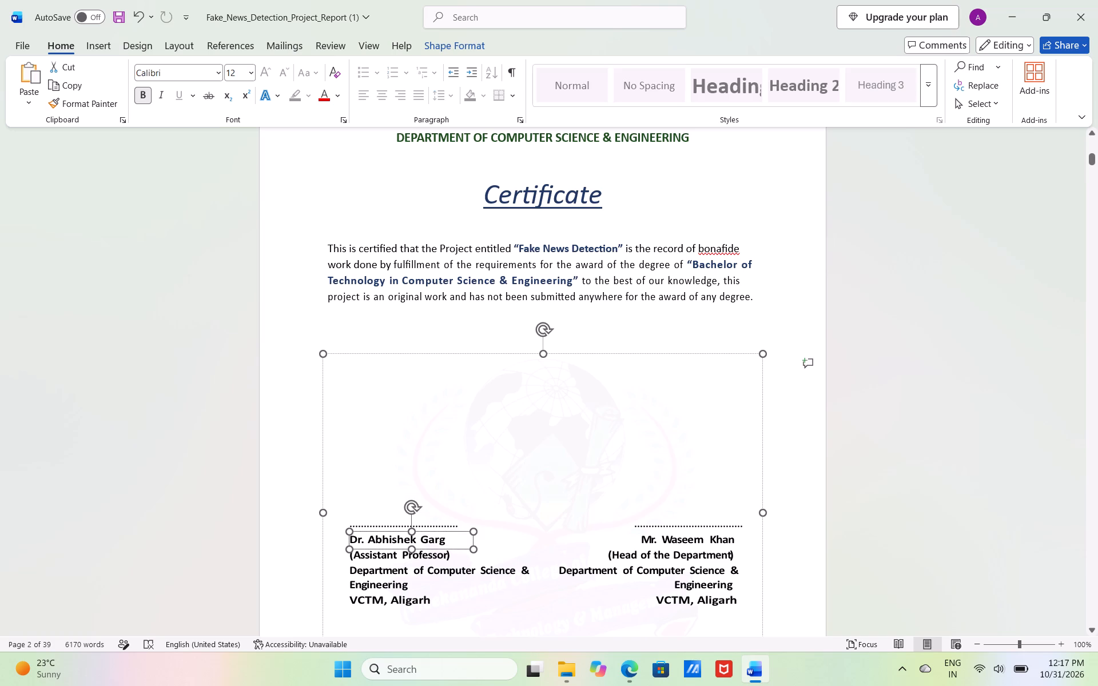
pyautogui.click(390, 517)
pyautogui.moveTo(400, 514); pyautogui.dragTo(399, 444)
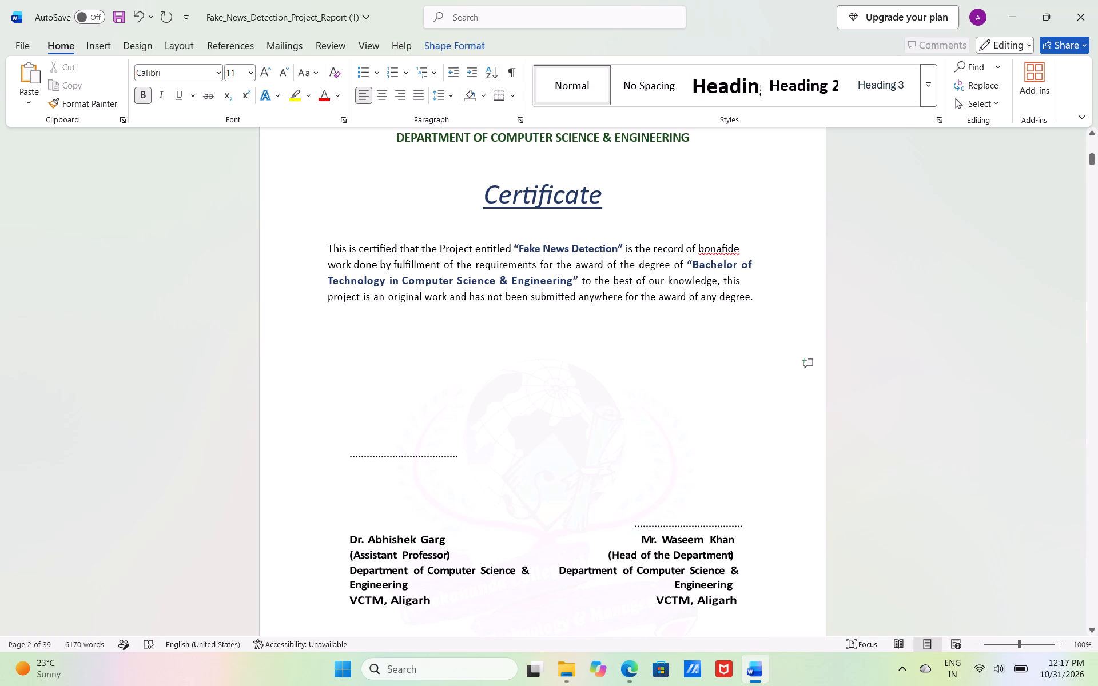
pyautogui.moveTo(399, 444); pyautogui.dragTo(382, 434)
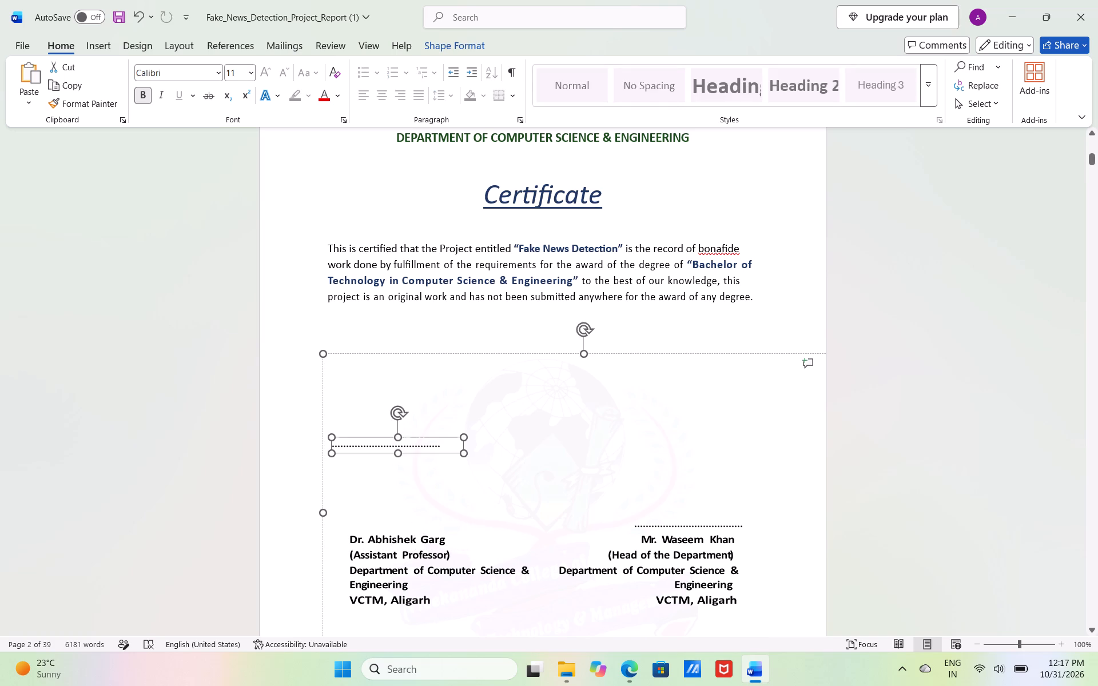
# Move the assistant professor's name up and slightly left so it sits just beneath the relocated dotted signature line.
pyautogui.click(368, 545)
pyautogui.moveTo(373, 529); pyautogui.dragTo(373, 523)
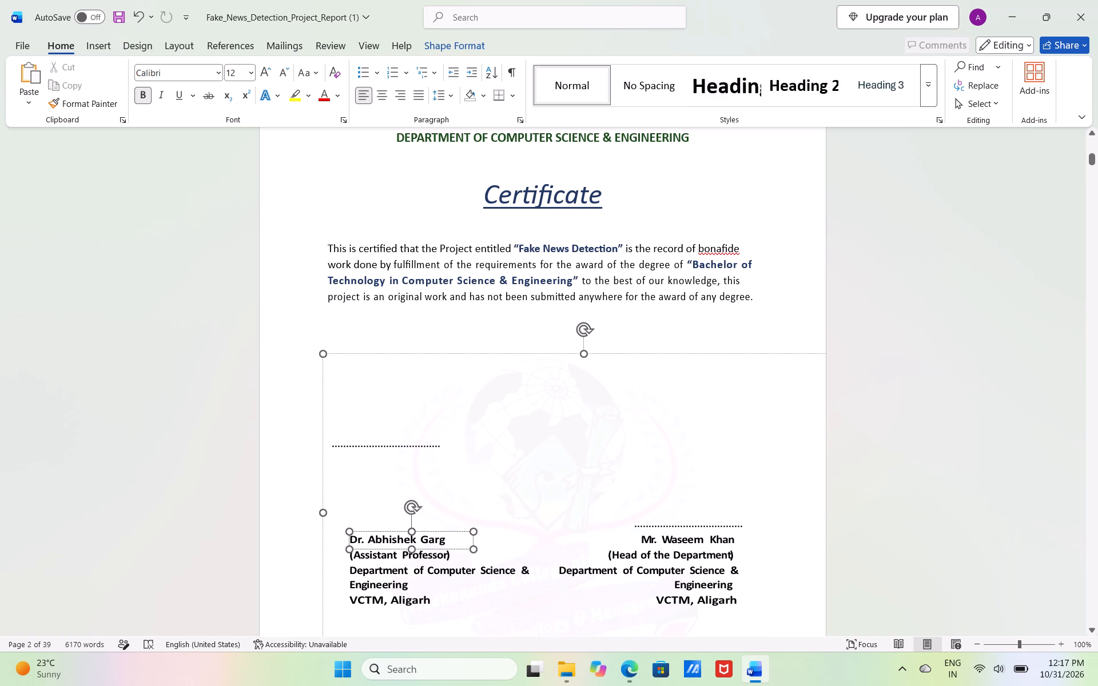
pyautogui.moveTo(373, 523); pyautogui.dragTo(360, 469)
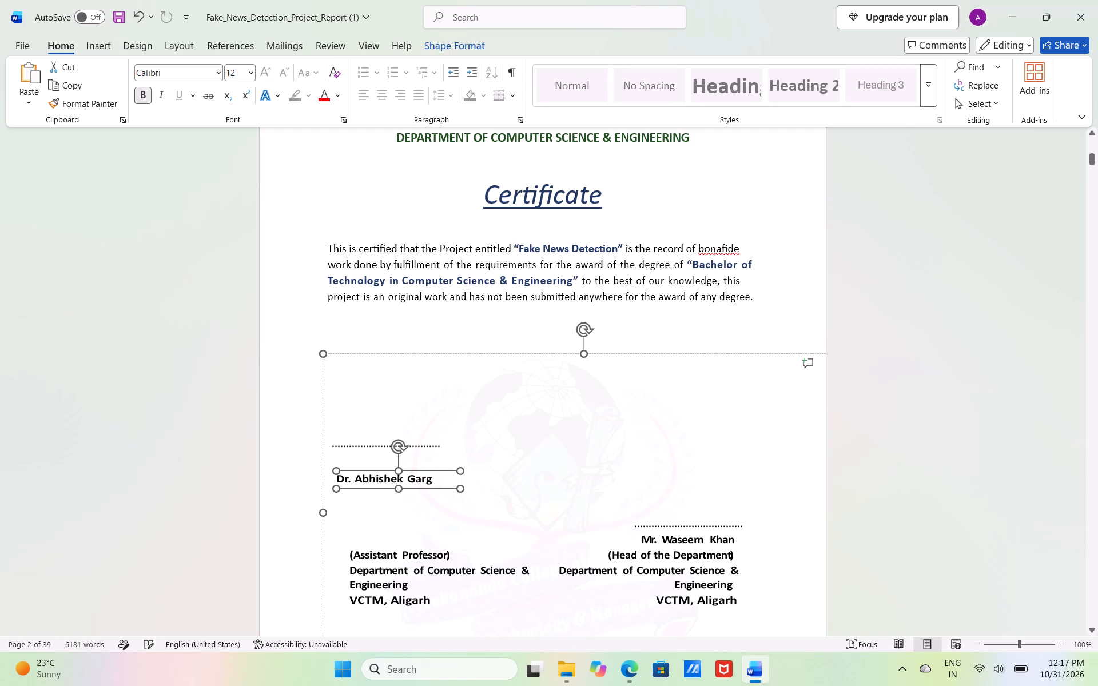
# Move the "Assistant Professor" designation and its separate opening bracket up and slightly left, beneath the relocated name.
pyautogui.click(365, 551)
pyautogui.moveTo(390, 545); pyautogui.dragTo(372, 500)
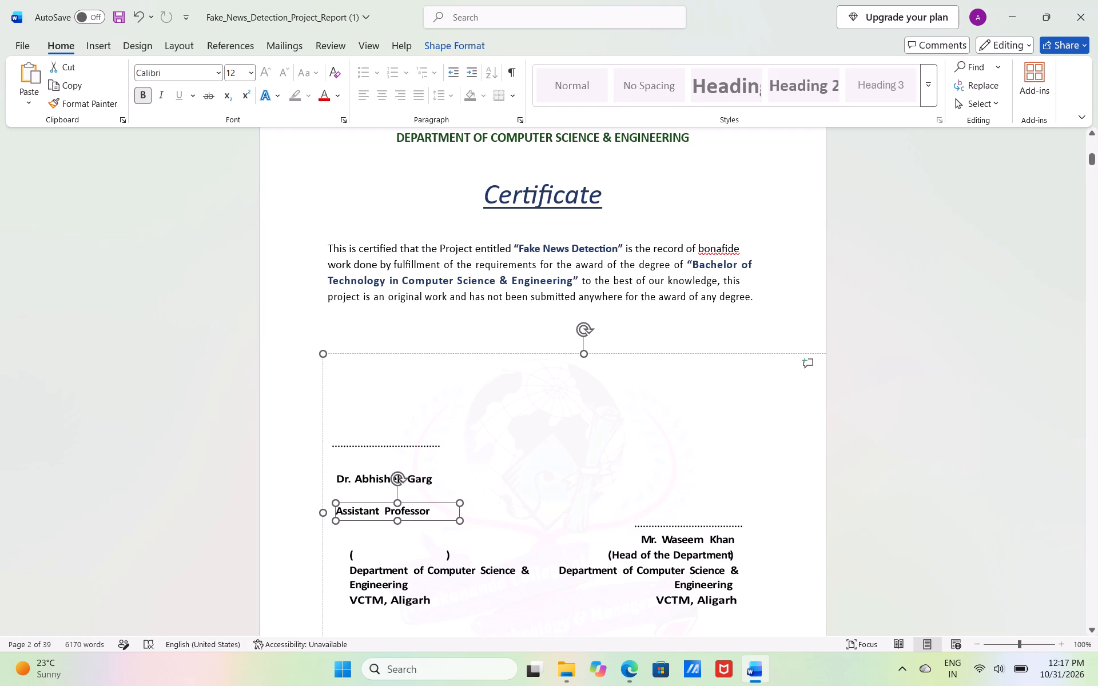
pyautogui.click(351, 555)
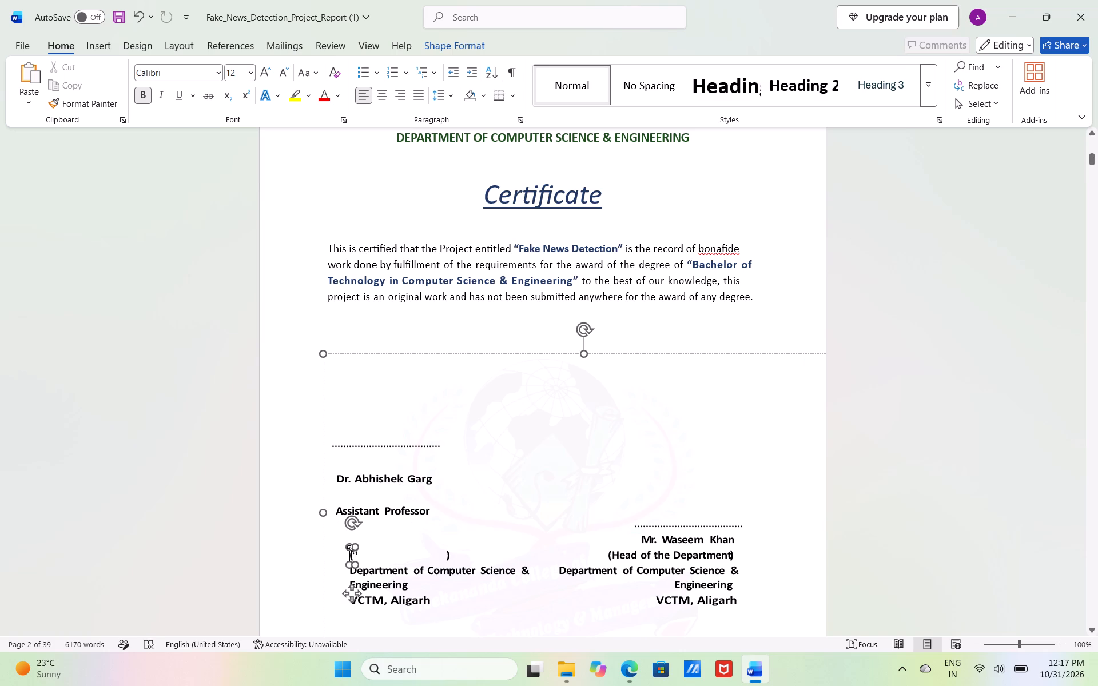
pyautogui.moveTo(351, 556); pyautogui.dragTo(337, 512)
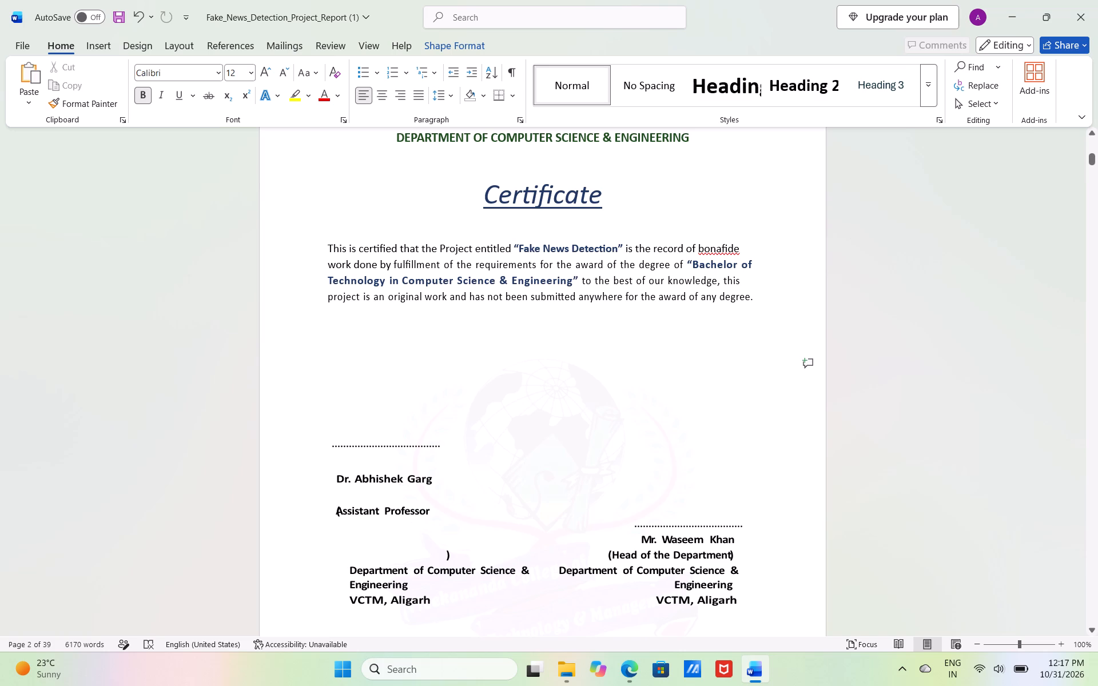
# Move the detached opening and closing parentheses so they enclose "Assistant Professor" in the certificate's signature block.
pyautogui.moveTo(337, 512); pyautogui.dragTo(335, 512)
pyautogui.moveTo(335, 512); pyautogui.dragTo(333, 511)
pyautogui.doubleClick(448, 557)
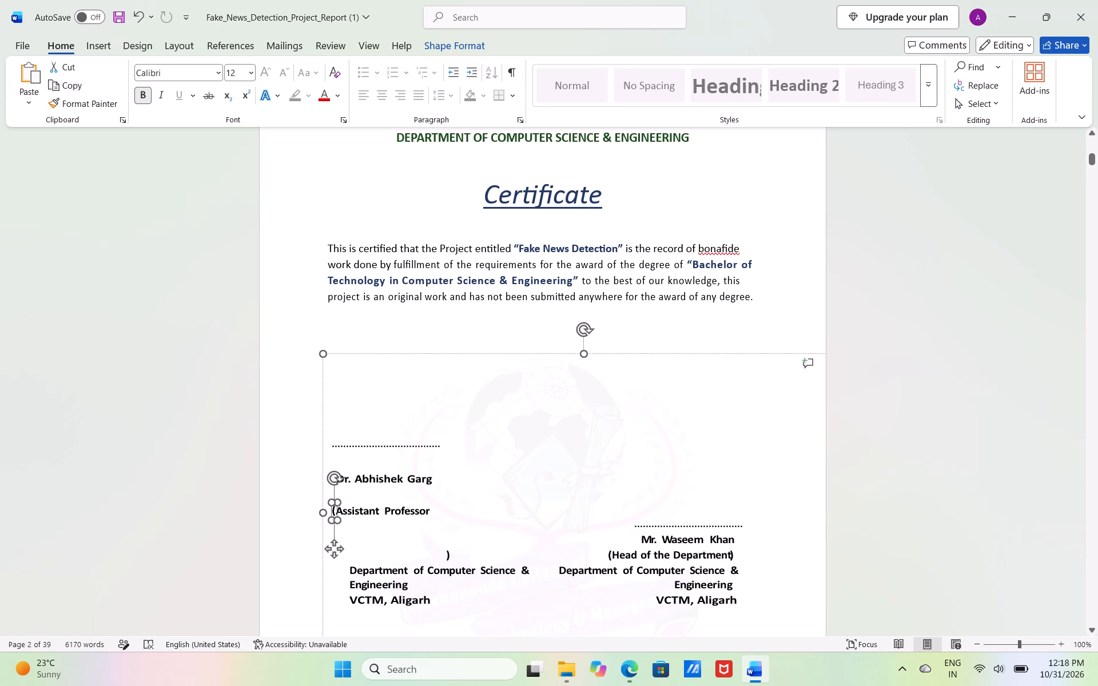
pyautogui.click(542, 543)
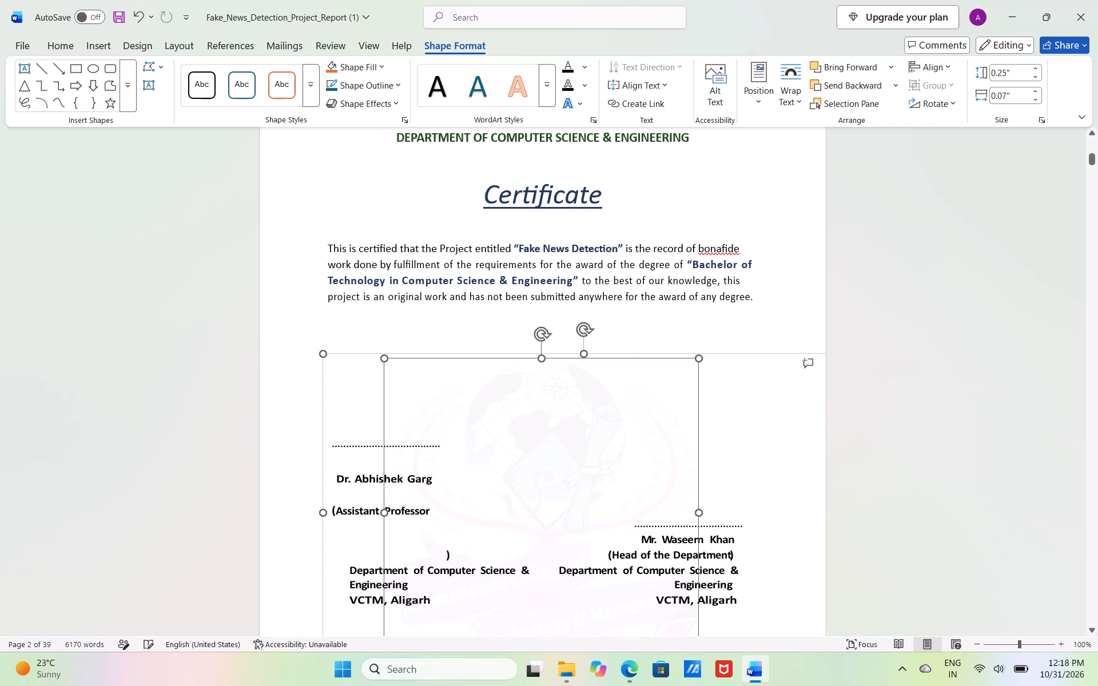
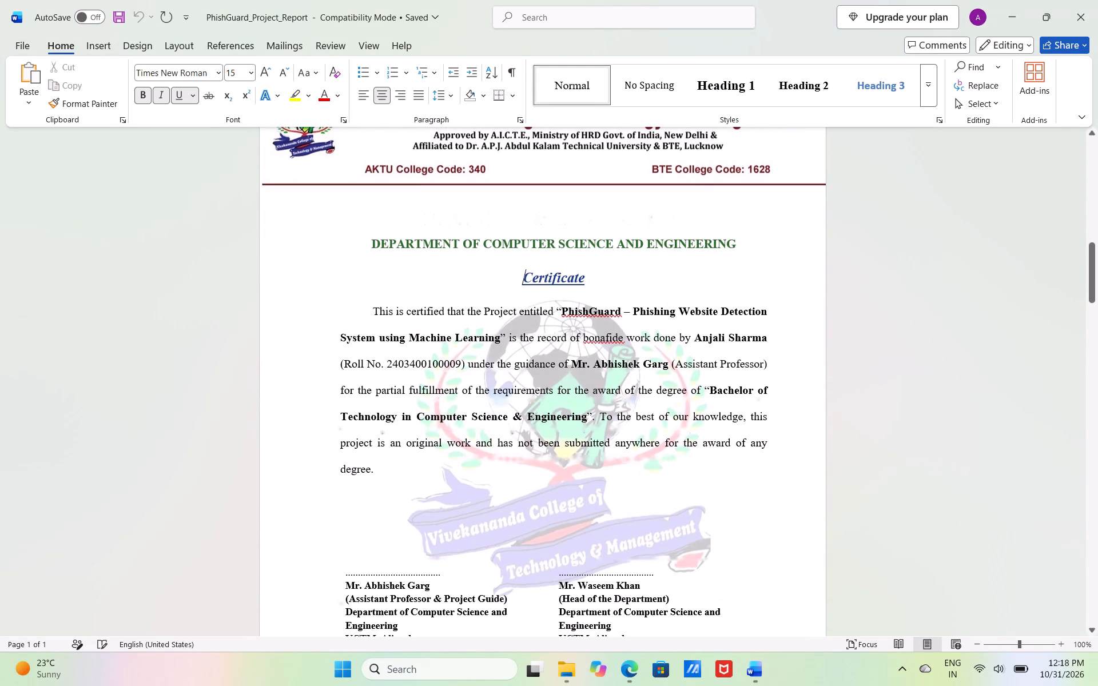
# Copy the PhishGuard report's certificate content, from the department heading through the two-column signature block.
pyautogui.moveTo(371, 240); pyautogui.dragTo(728, 601)
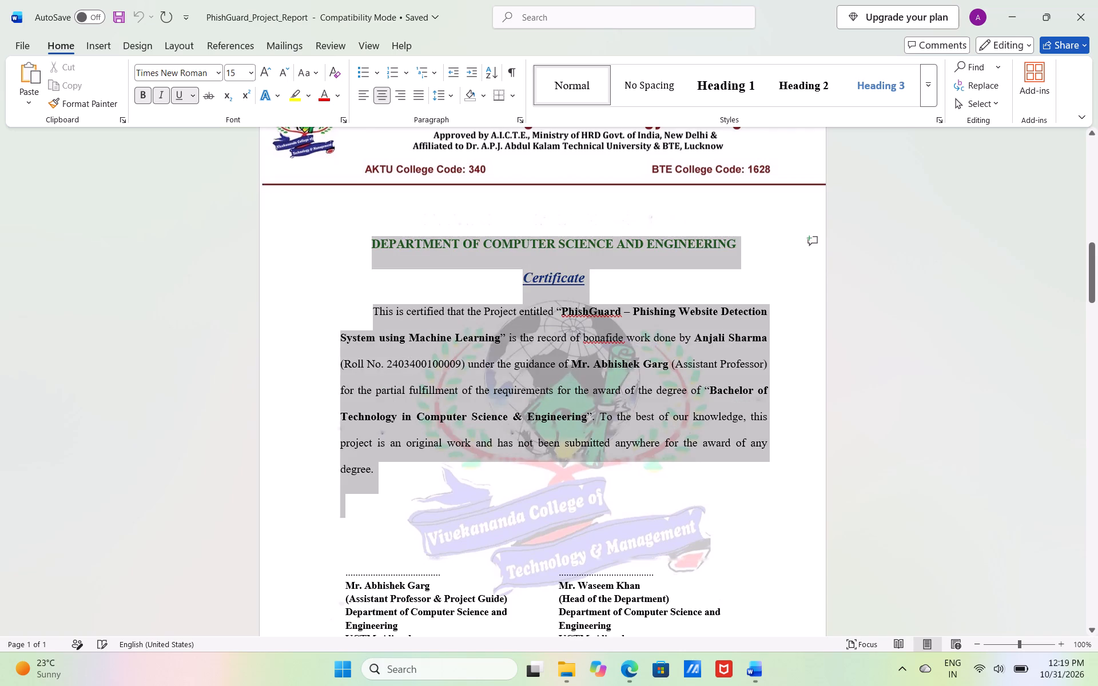
pyautogui.moveTo(728, 601); pyautogui.dragTo(665, 330)
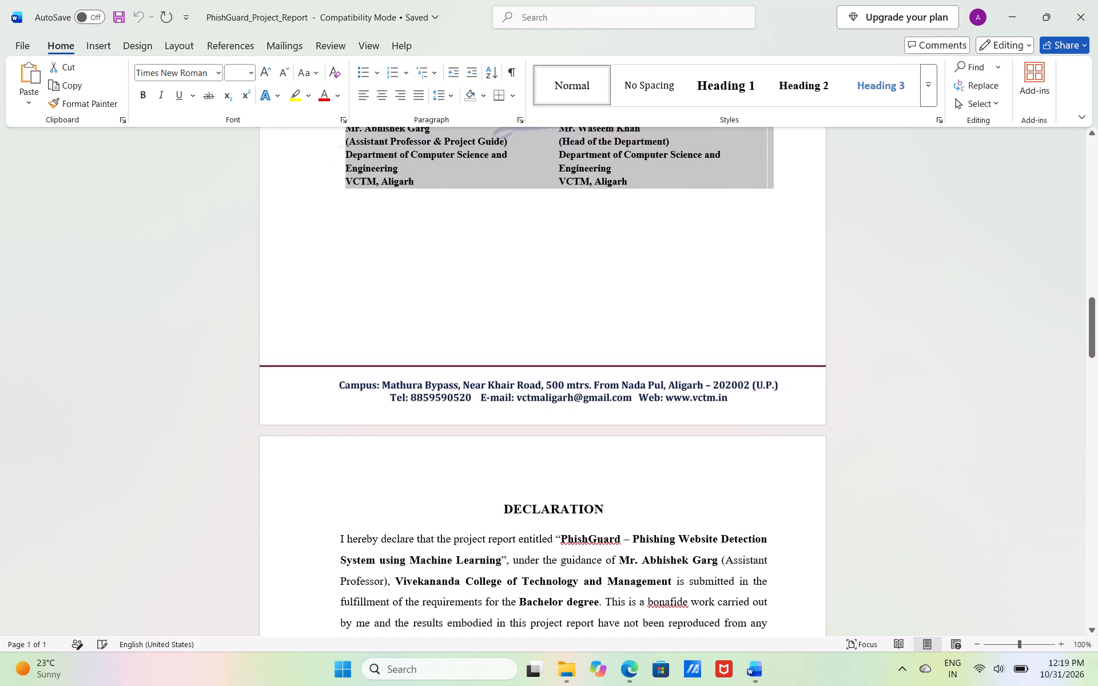
pyautogui.hotkey('ctrl', 'c')
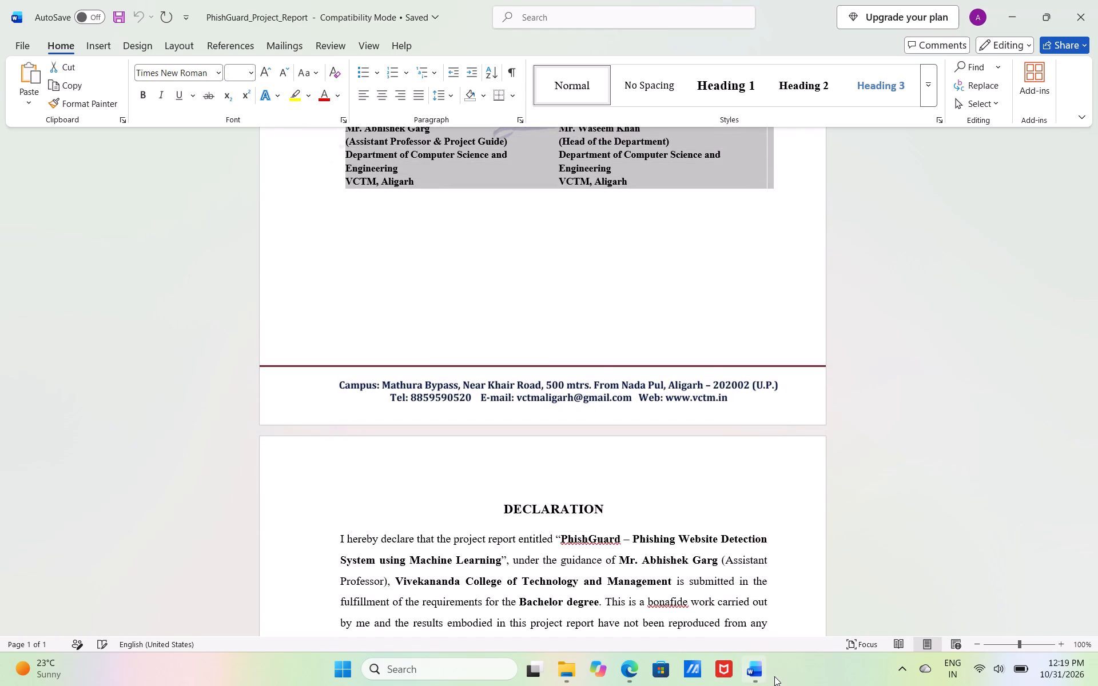
# Switch to the Fake News Detection report and delete its certificate page's letterhead graphics, signature block, stray text, paragraph and "Certificate" heading.
pyautogui.click(715, 621)
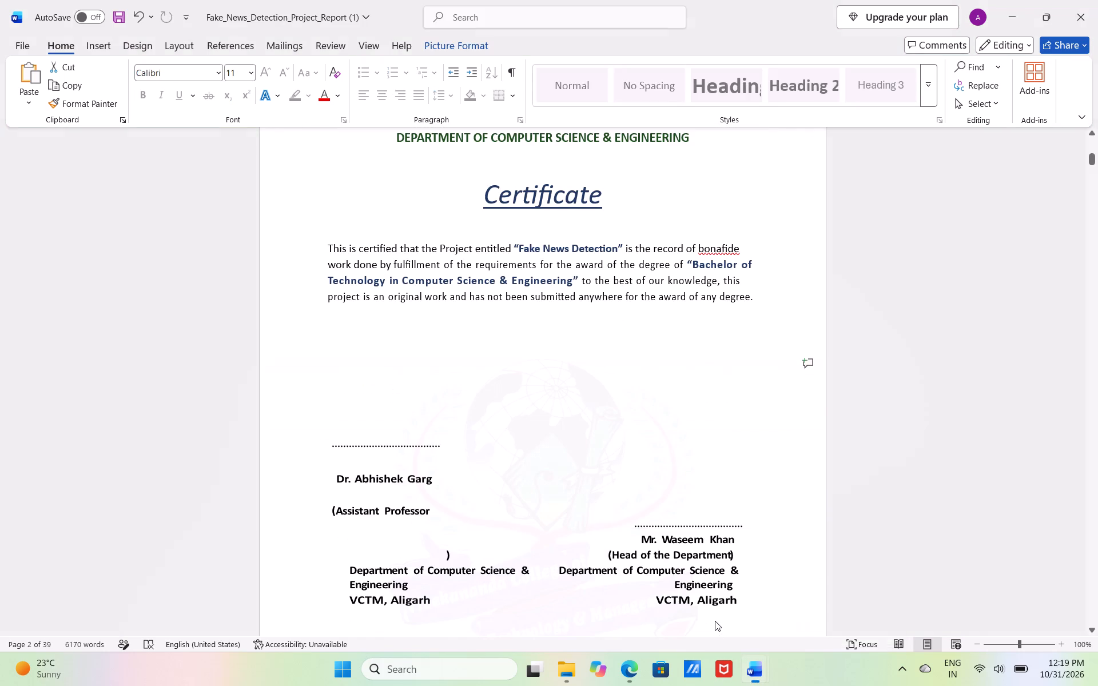
pyautogui.scroll(1, 483, 370)
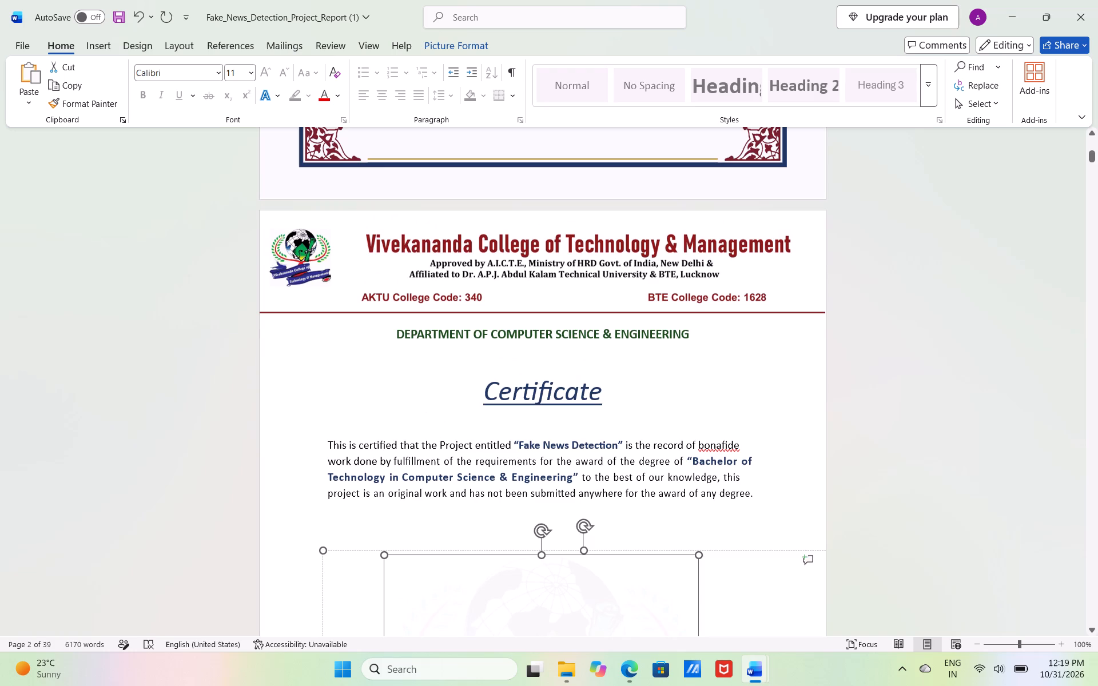
pyautogui.moveTo(394, 329); pyautogui.dragTo(605, 242)
pyautogui.click(605, 242)
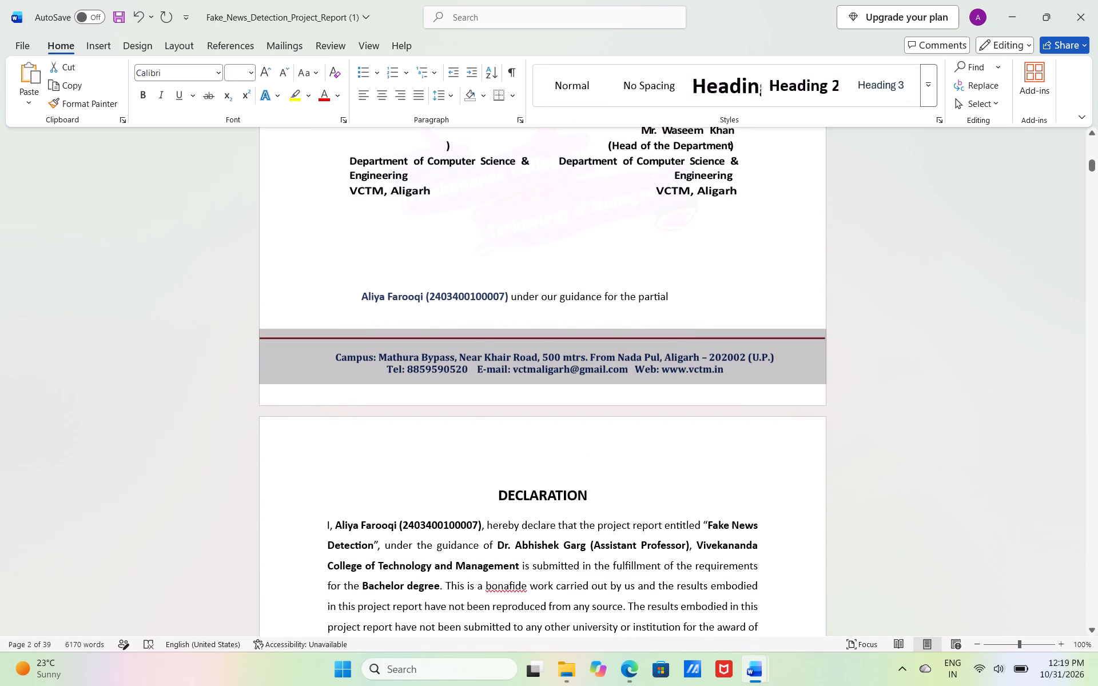
pyautogui.scroll(2, 605, 242)
pyautogui.press('Delete')
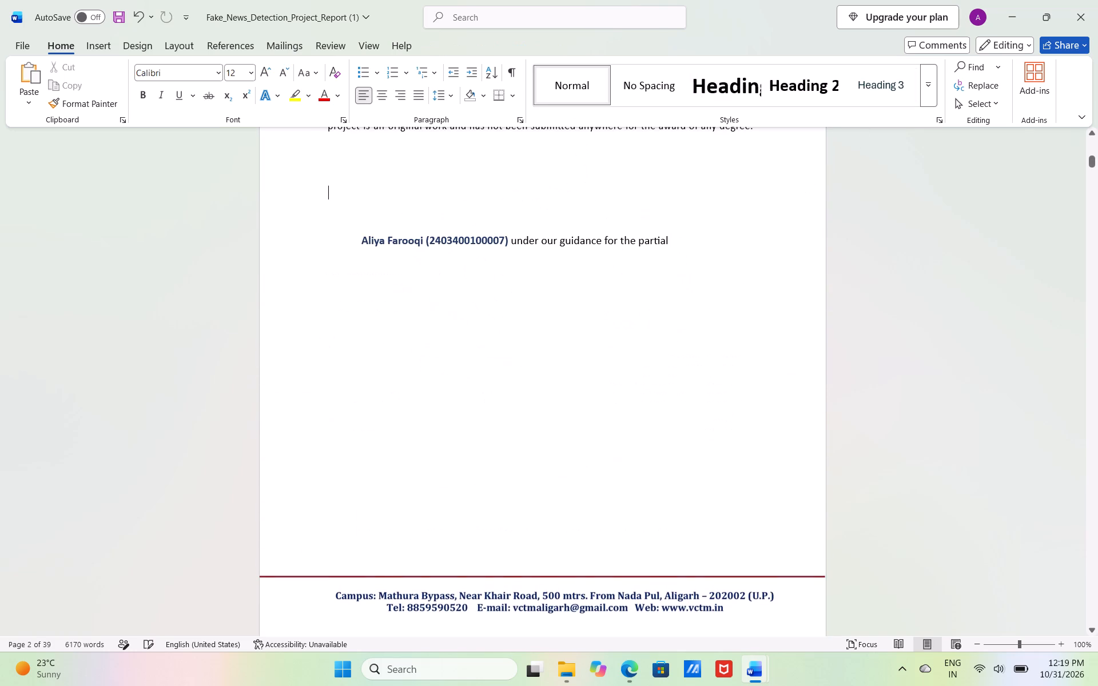
pyautogui.scroll(1, 605, 242)
pyautogui.moveTo(675, 361); pyautogui.dragTo(612, 321)
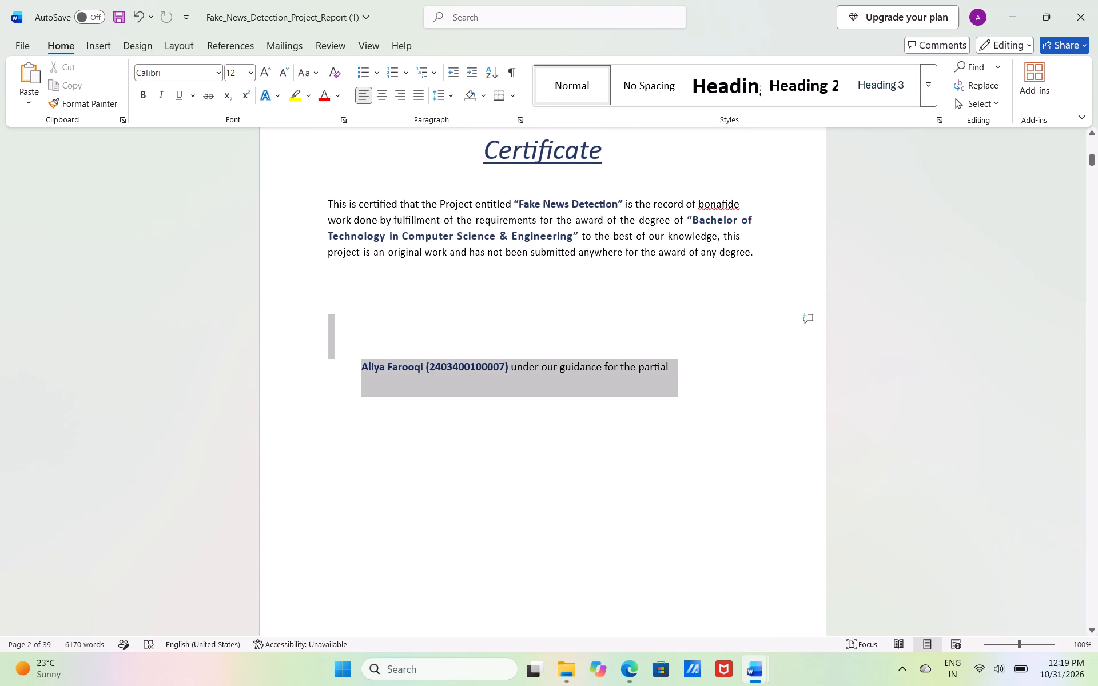
pyautogui.moveTo(612, 321); pyautogui.dragTo(485, 143)
pyautogui.press('BackSpace')
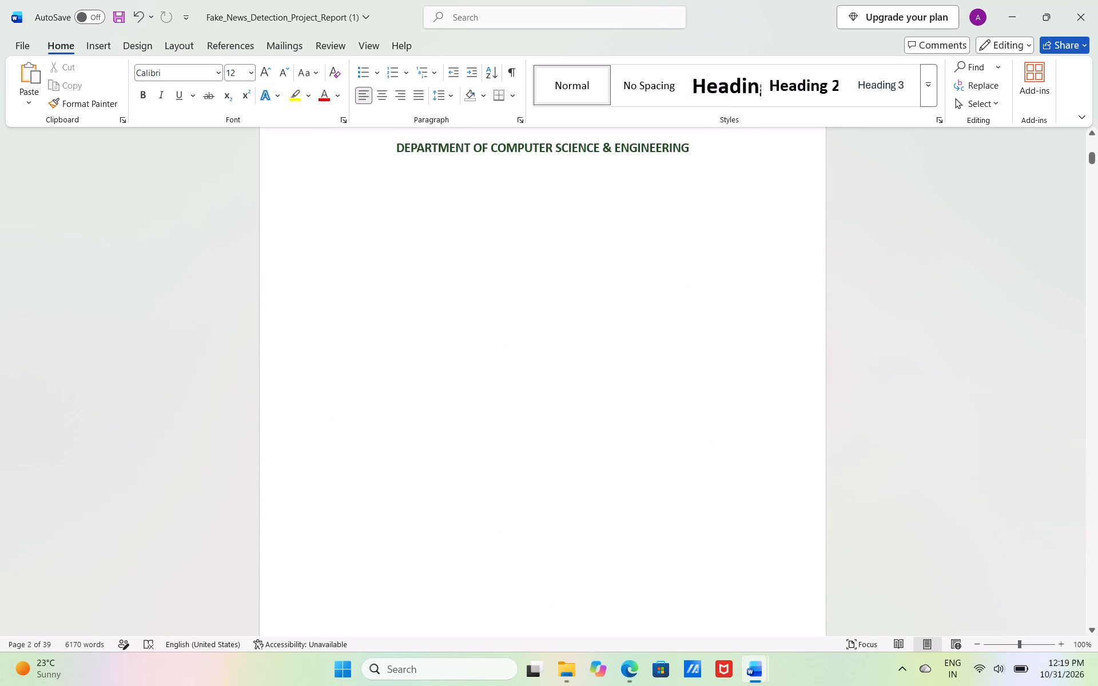
# Paste the copied certificate content on a new line below the remaining department heading.
pyautogui.press('Return')
pyautogui.hotkey('ctrl', 'v')
# Delete the old "DEPARTMENT OF COMPUTER SCIENCE & ENGINEERING" heading above the pasted certificate.
pyautogui.scroll(1, 485, 143)
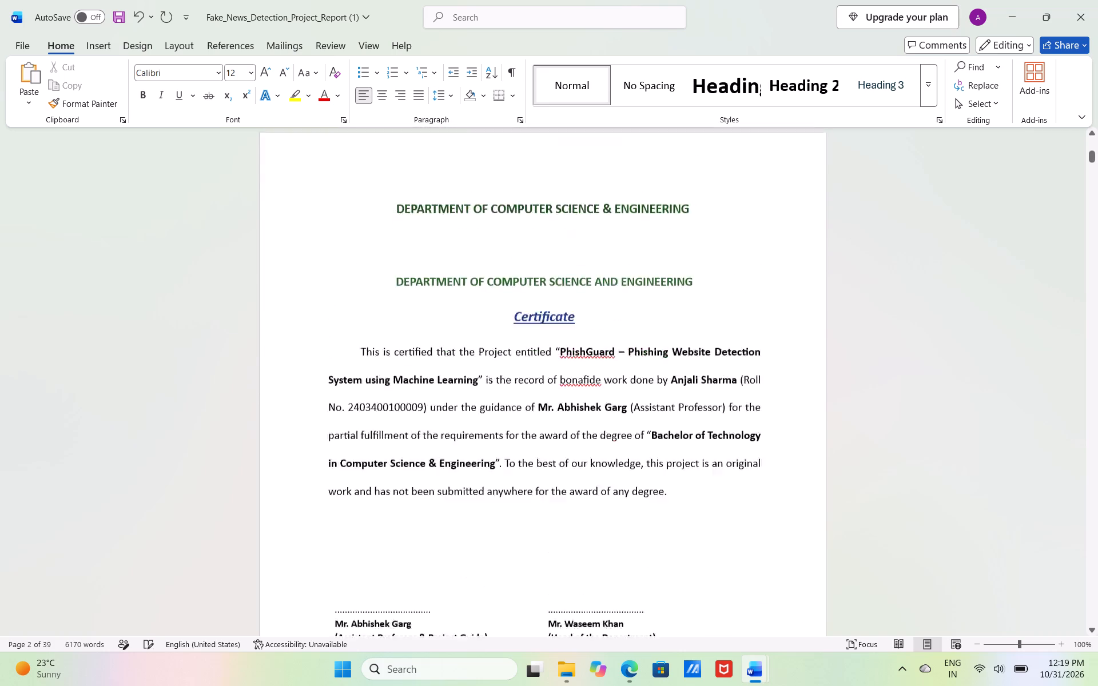
pyautogui.scroll(1, 485, 143)
pyautogui.moveTo(389, 360); pyautogui.dragTo(639, 360)
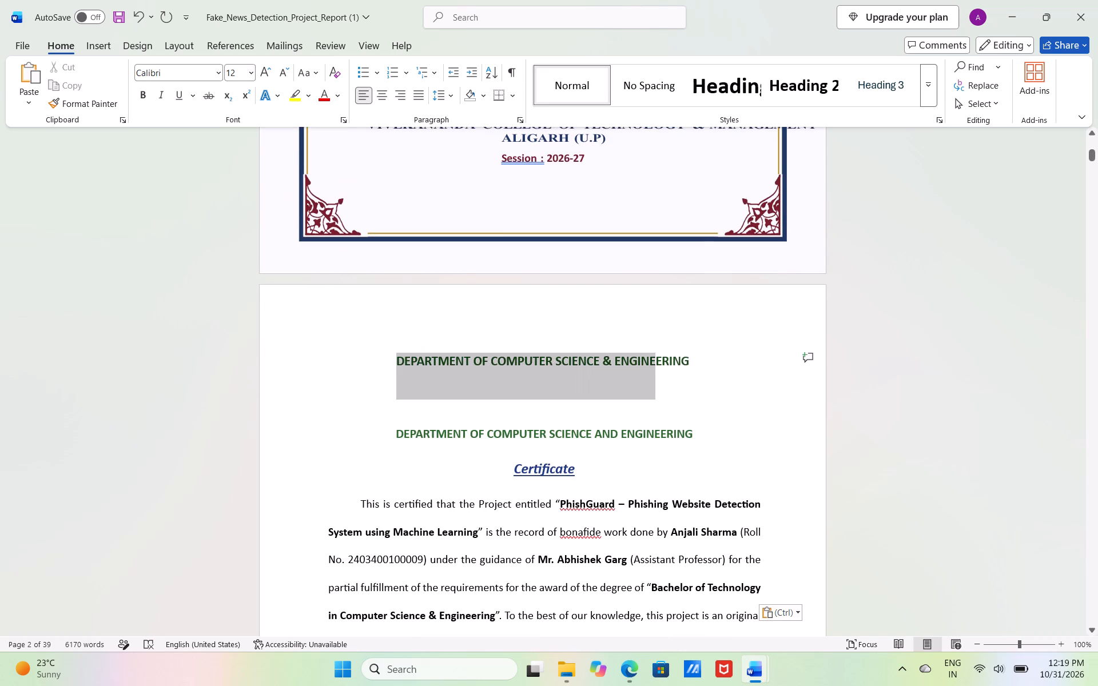
pyautogui.moveTo(639, 360); pyautogui.dragTo(665, 364)
pyautogui.press('BackSpace')
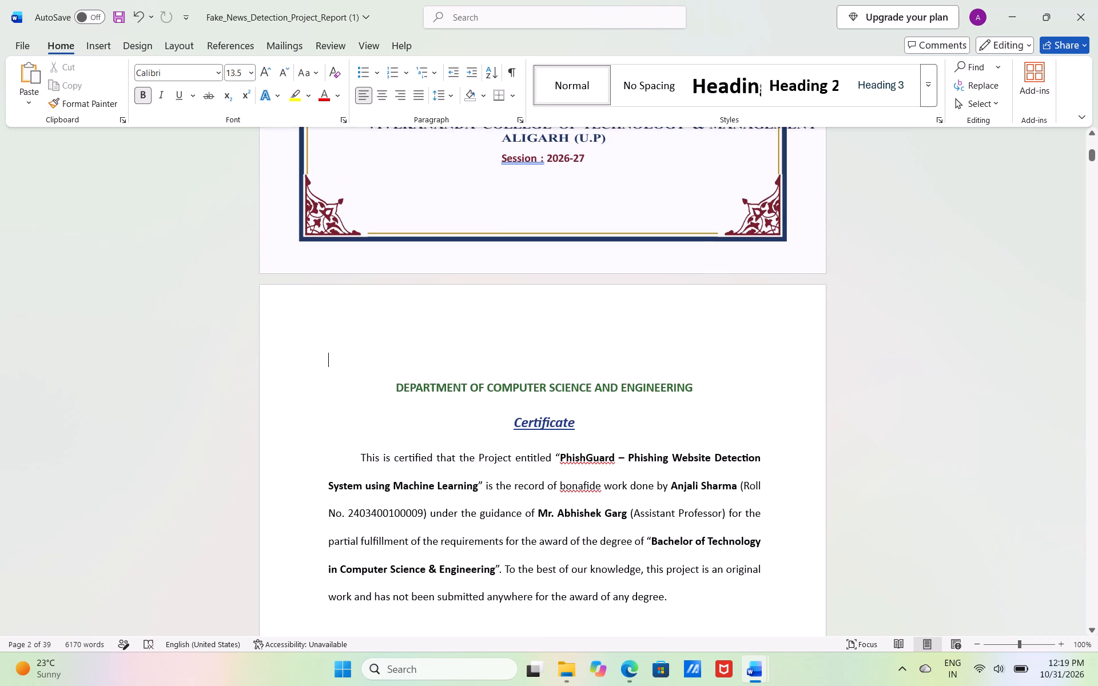
# Switch to the PhishGuard report and copy the full-page college letterhead image behind its certificate.
pyautogui.scroll(-1, 665, 364)
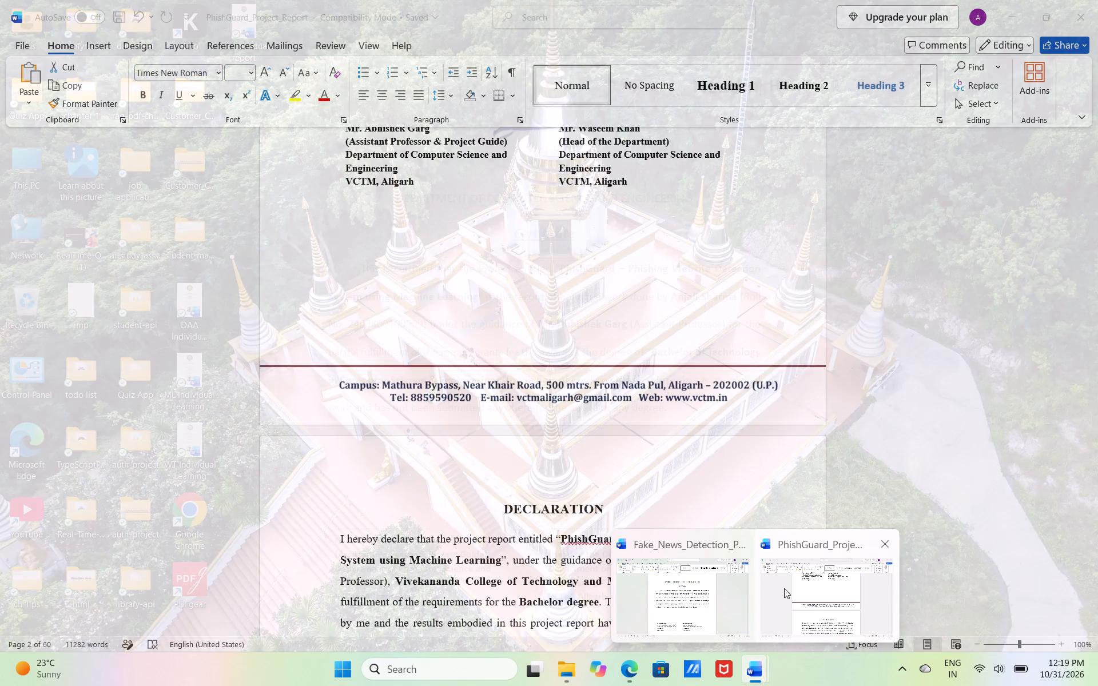
pyautogui.click(727, 588)
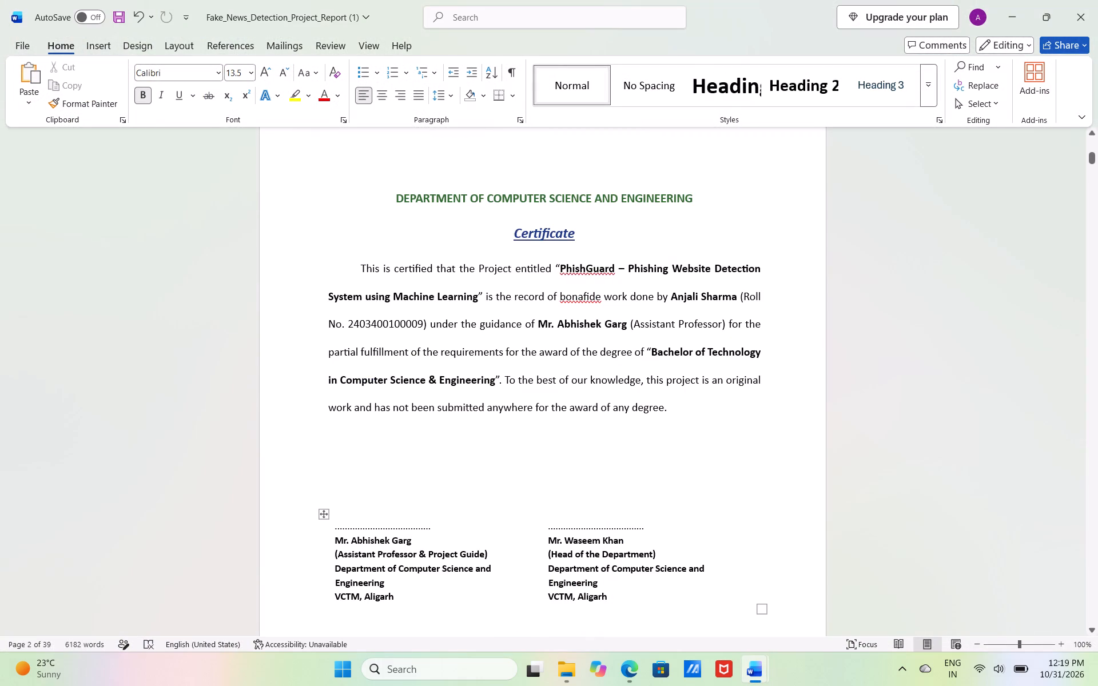
pyautogui.click(812, 600)
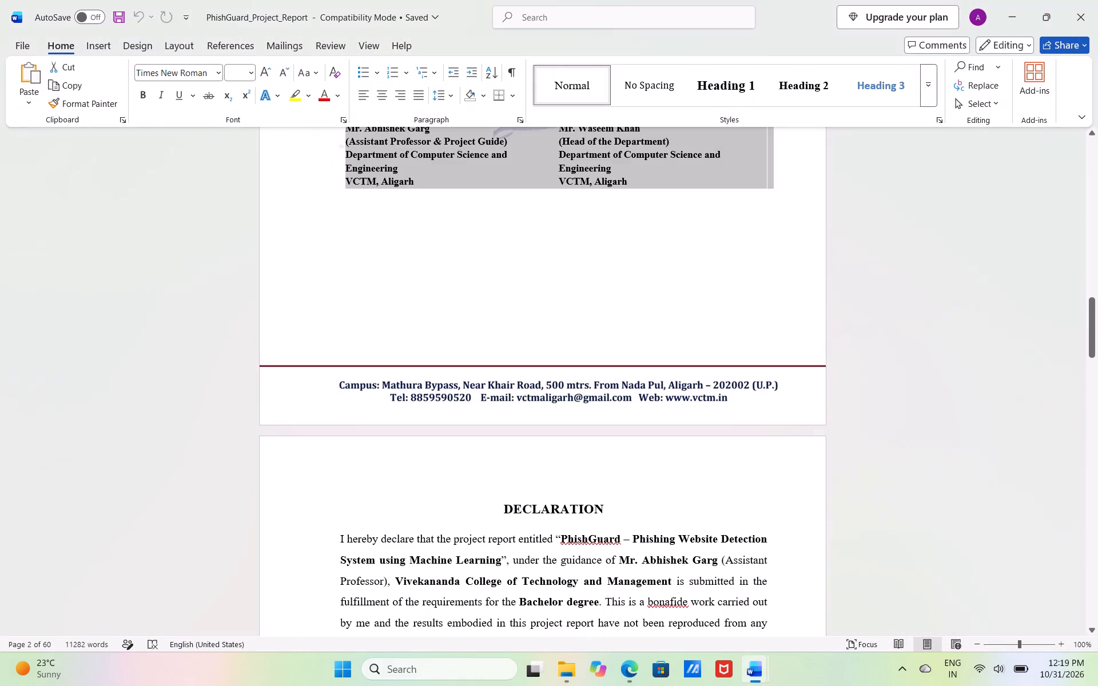
pyautogui.scroll(3, 584, 418)
pyautogui.click(526, 192)
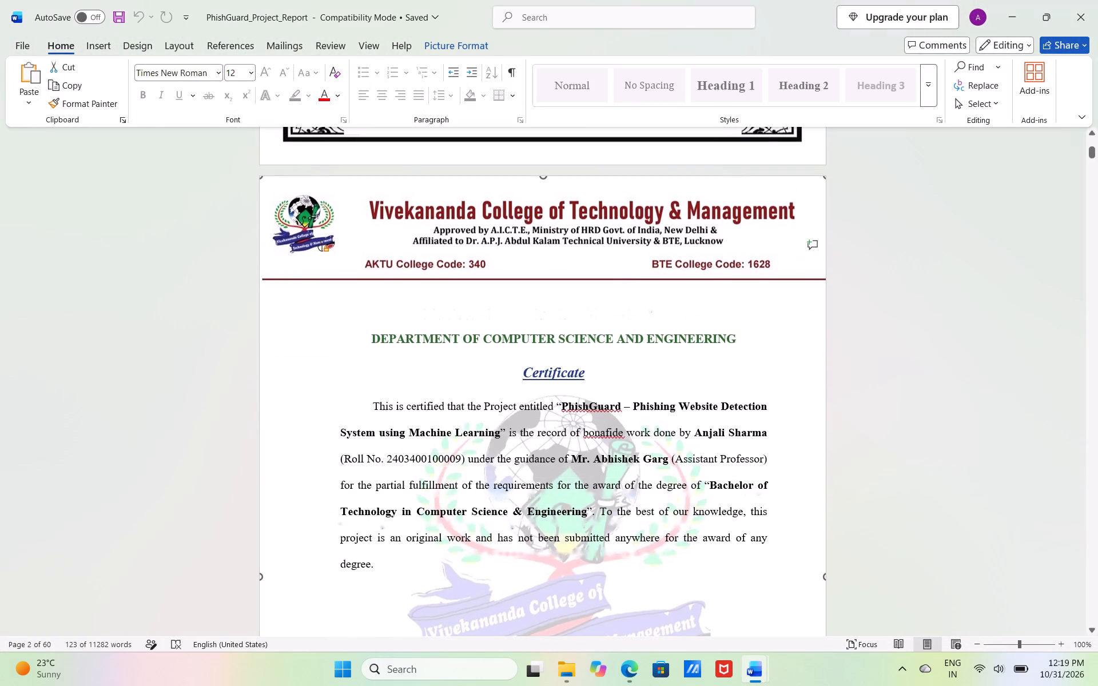
pyautogui.hotkey('ctrl', 'c')
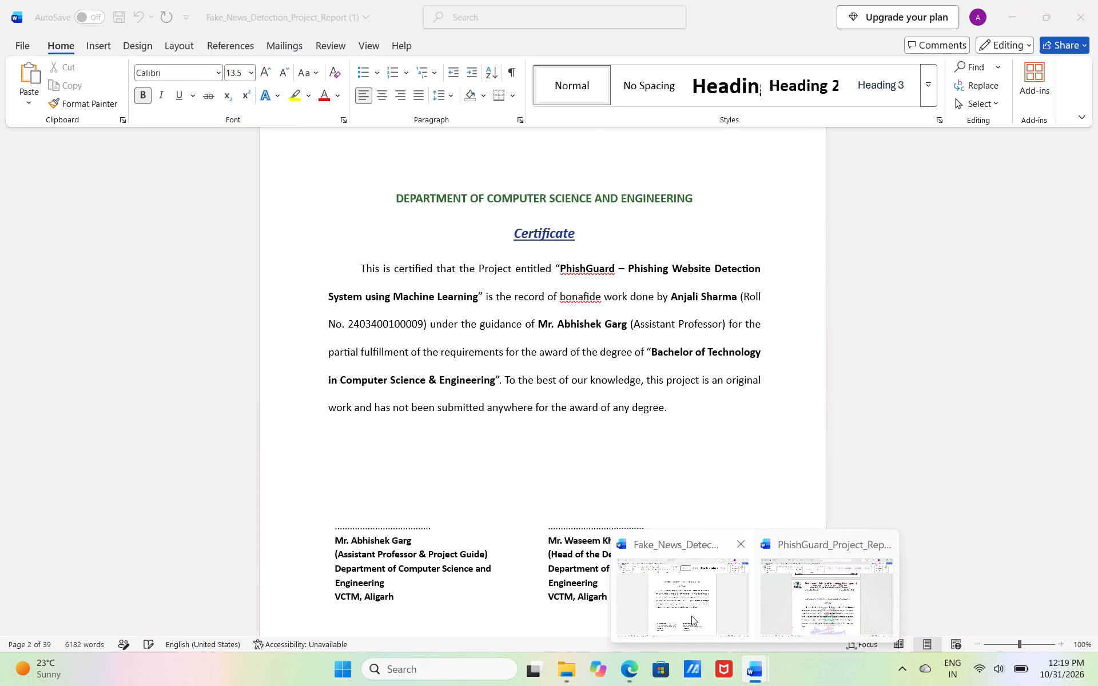
# Paste the letterhead image into the Fake News Detection report and move it to align with the certificate page's edges.
pyautogui.click(691, 616)
pyautogui.hotkey('ctrl', 'v')
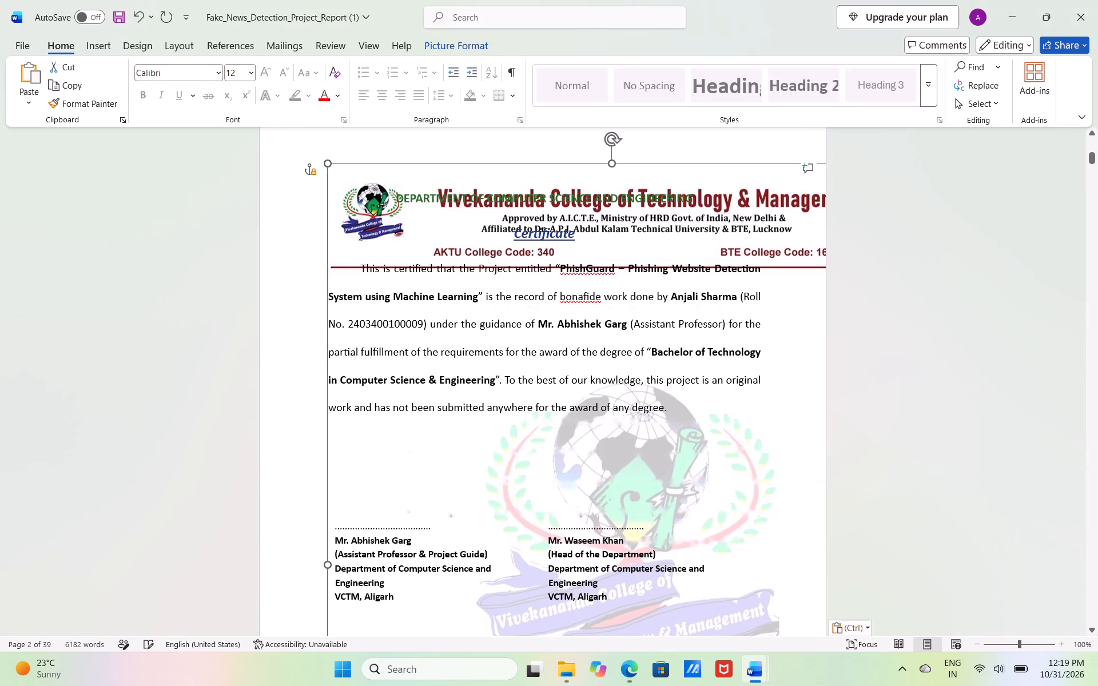
pyautogui.scroll(2, 504, 165)
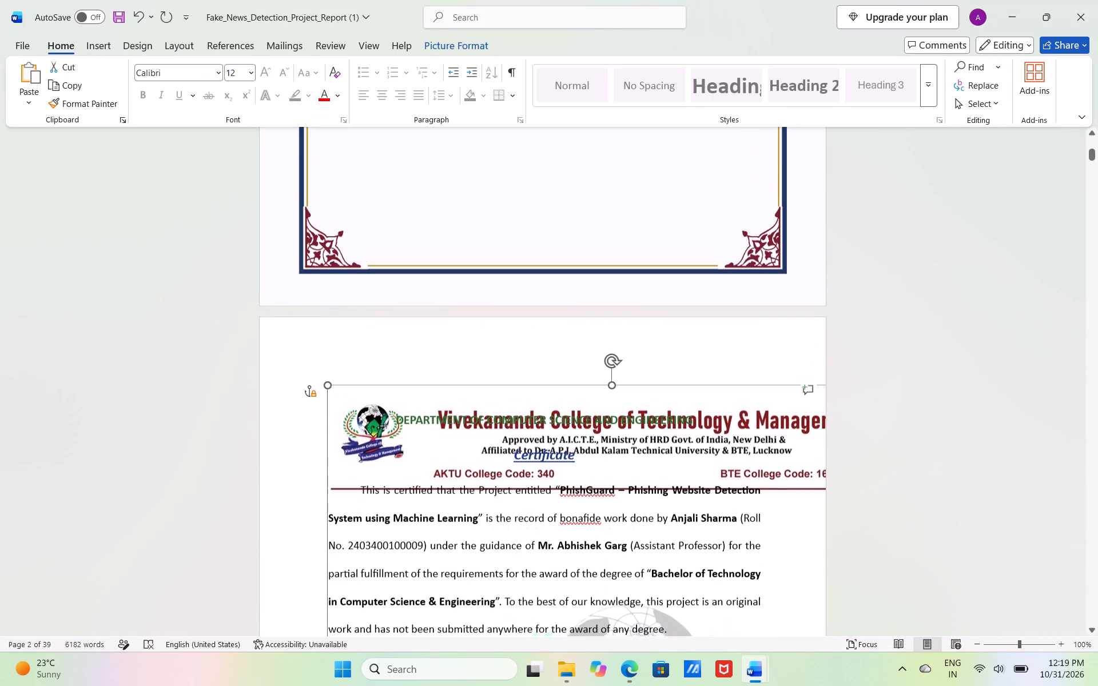
pyautogui.moveTo(477, 386); pyautogui.dragTo(432, 367)
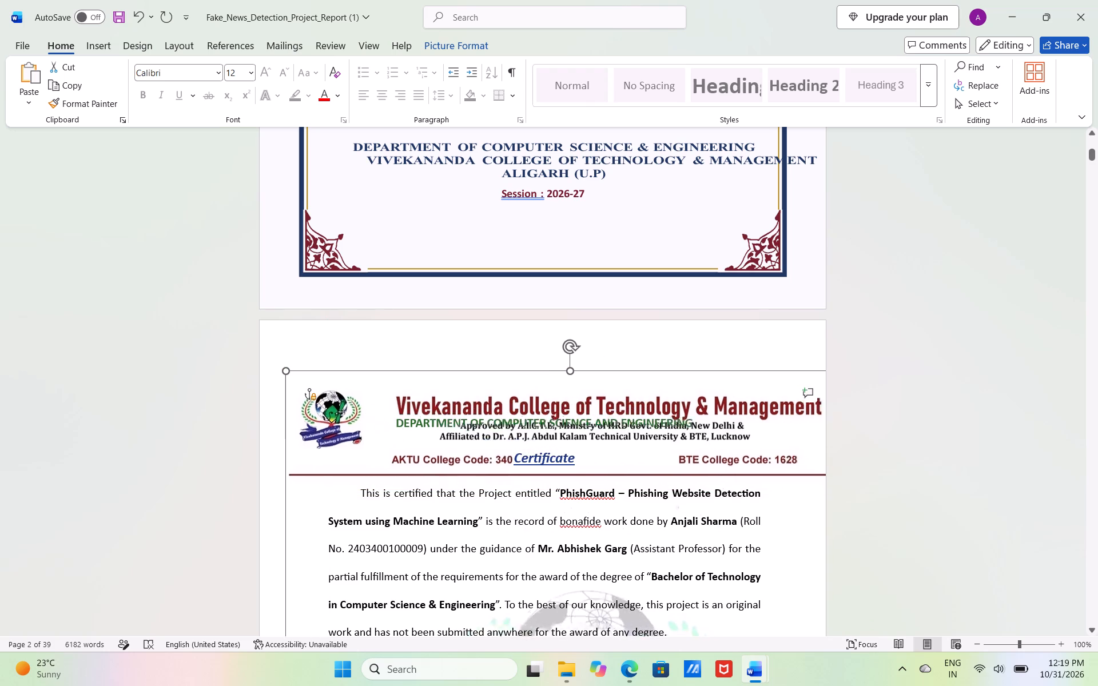
pyautogui.moveTo(432, 367); pyautogui.dragTo(405, 320)
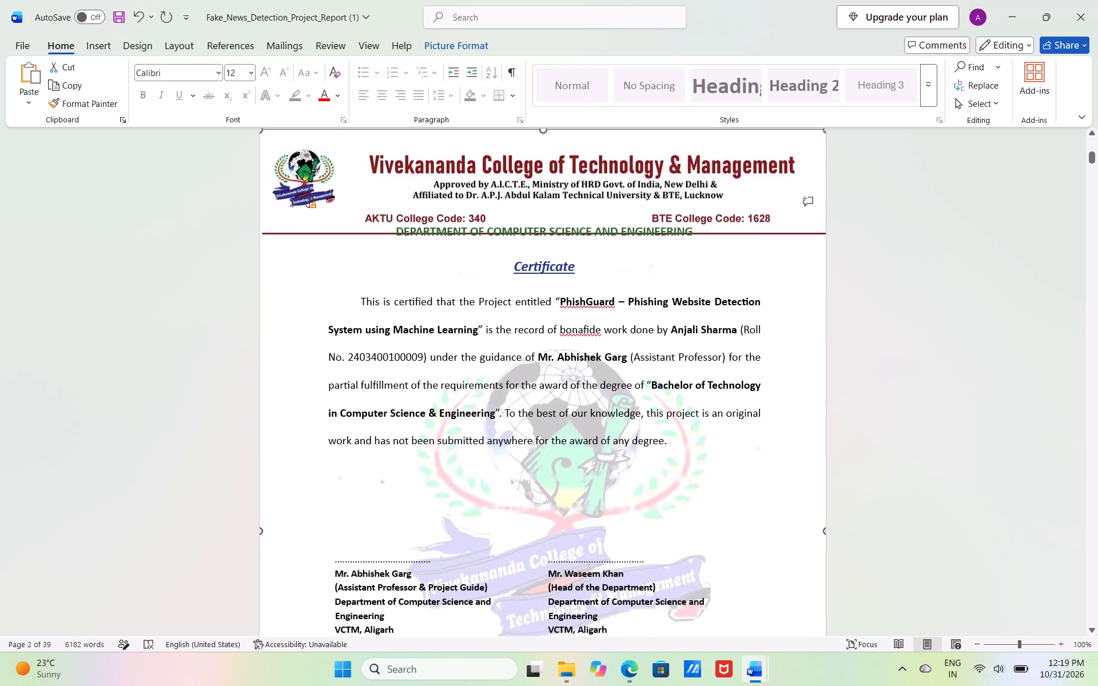
# Insert two blank lines above the certificate's department heading to move it below the letterhead's dividing line.
pyautogui.click(396, 229)
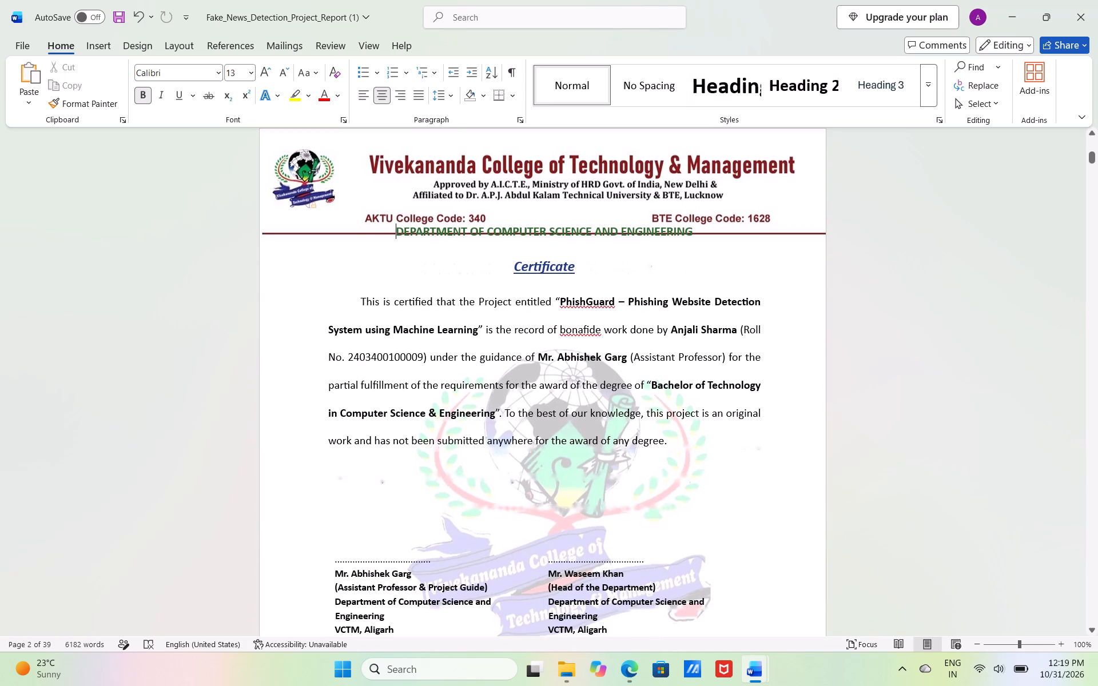
pyautogui.press('Return')
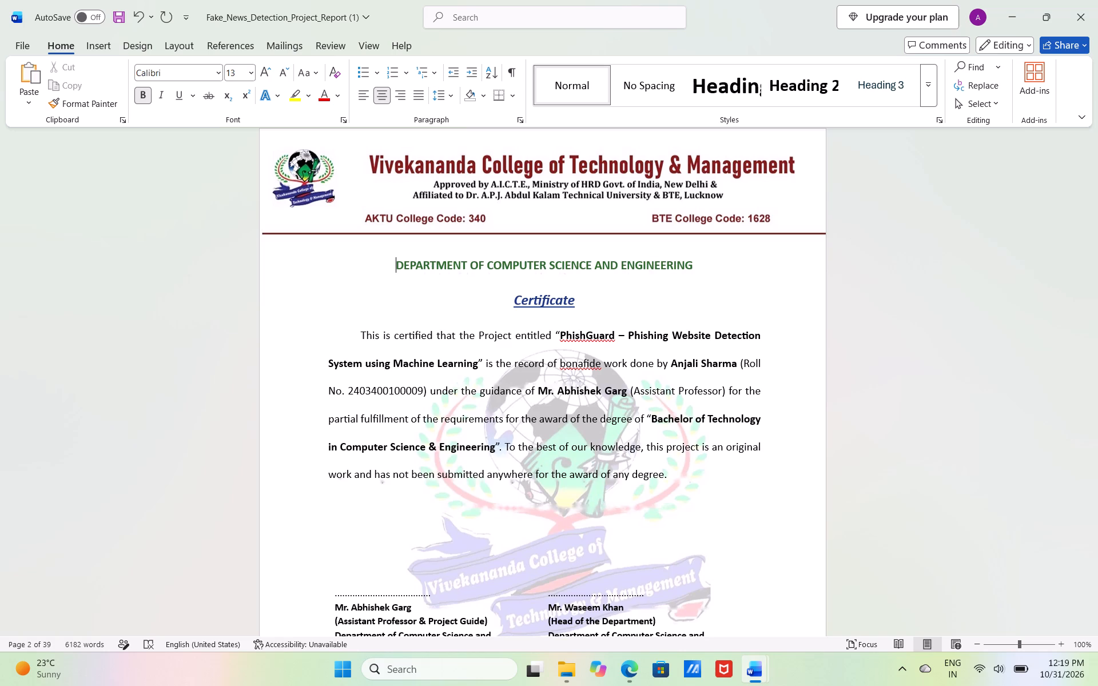
pyautogui.press('Return')
# Set the font of the entire Fake News Detection report to Times New Roman.
pyautogui.scroll(-3, 396, 229)
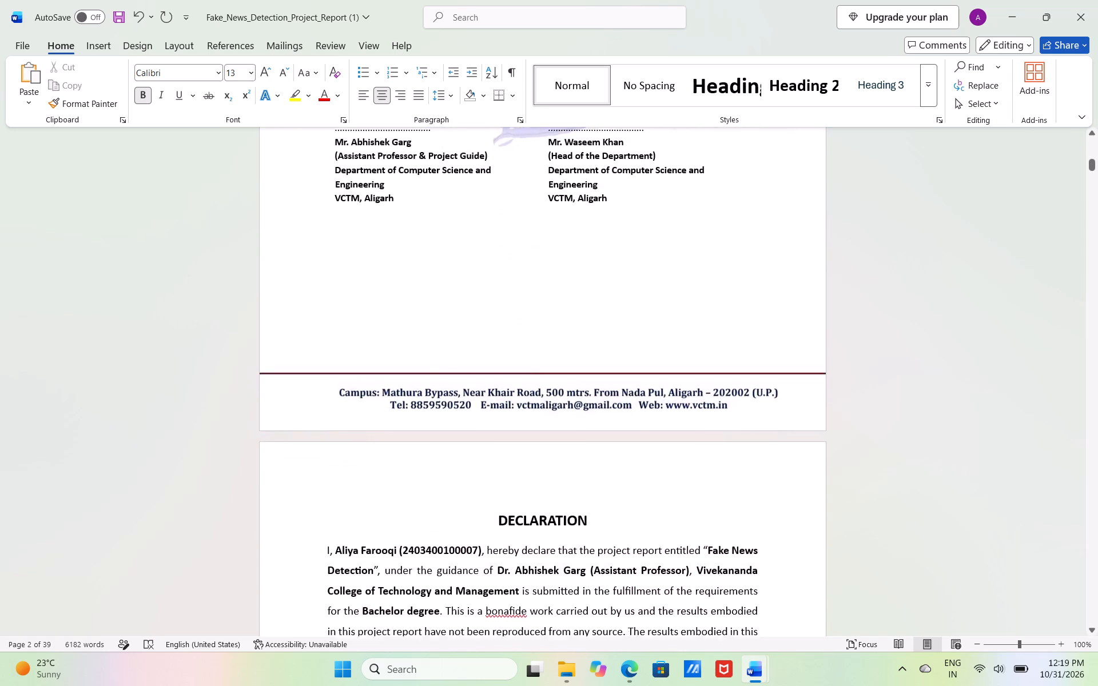
pyautogui.scroll(-2, 396, 229)
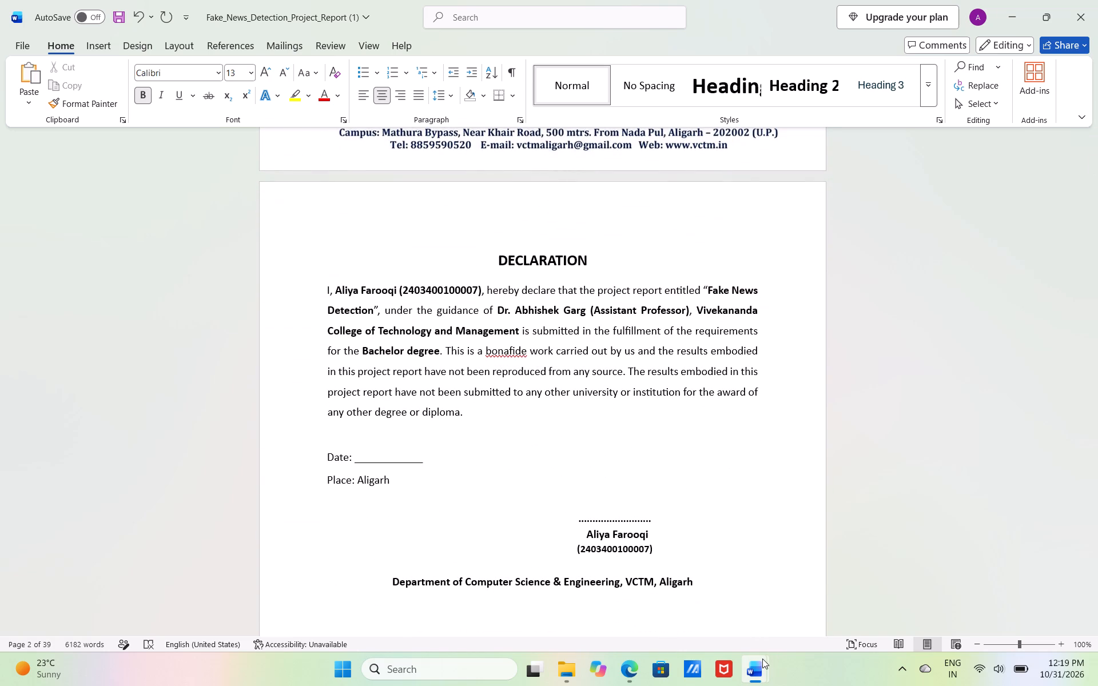
pyautogui.click(583, 344)
pyautogui.click(463, 346)
pyautogui.hotkey('ctrl', 'a')
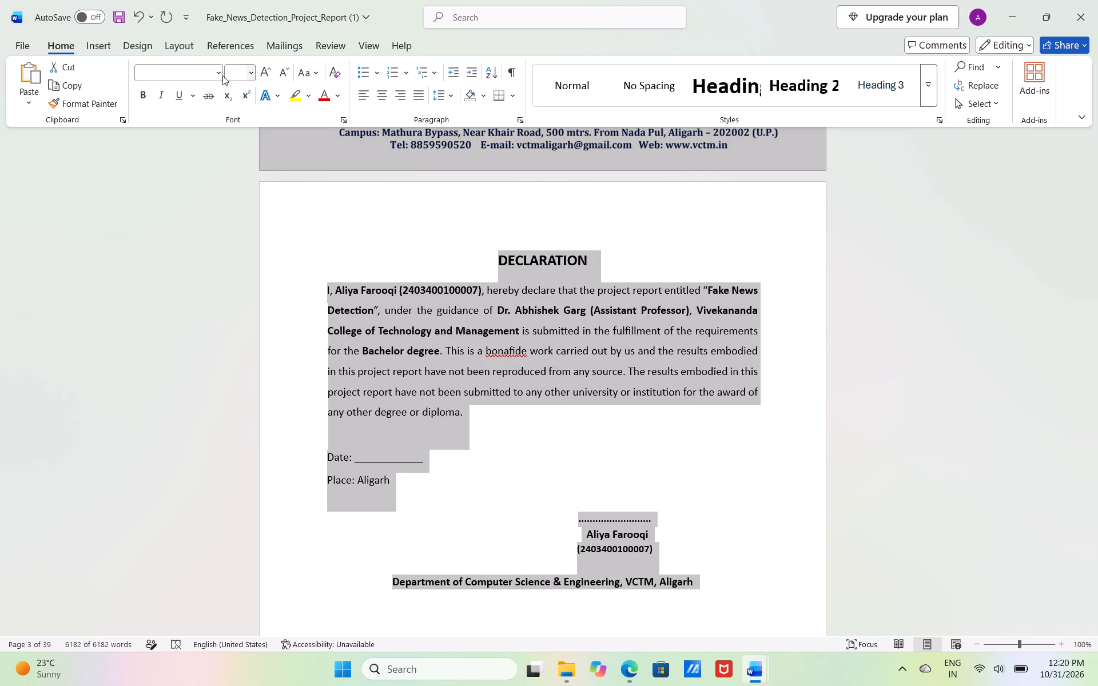
pyautogui.click(217, 77)
pyautogui.click(200, 171)
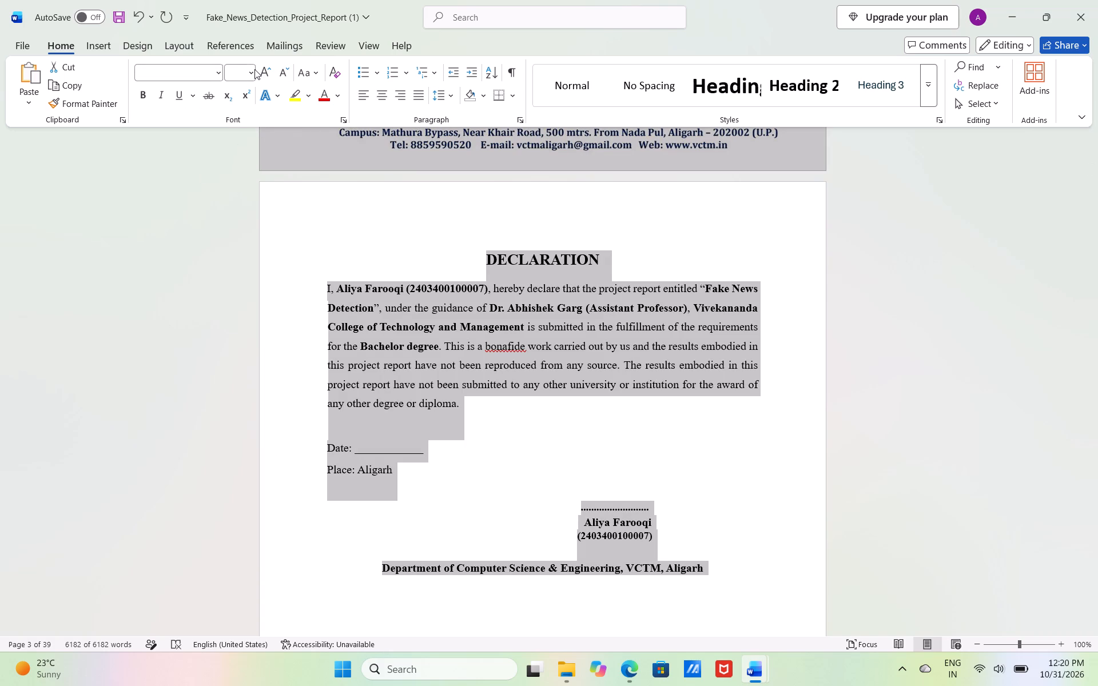
pyautogui.click(492, 414)
# Look through the report from the declaration to the references to check the font and page layout.
pyautogui.scroll(-9, 492, 414)
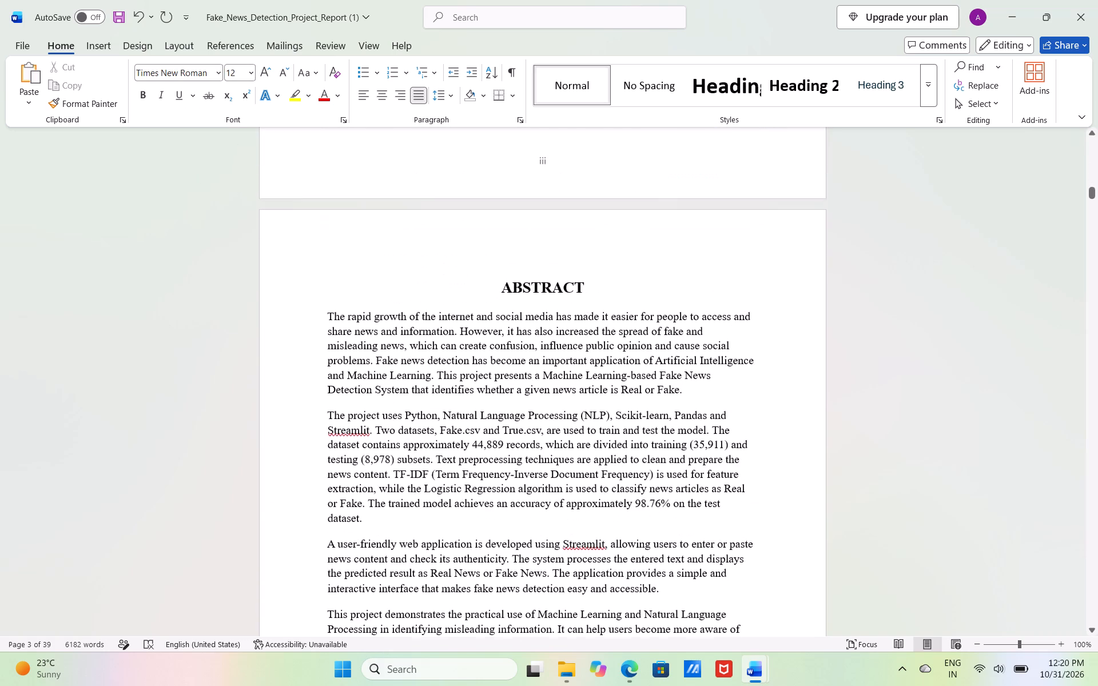
pyautogui.scroll(-16, 496, 394)
pyautogui.scroll(2, 496, 394)
pyautogui.scroll(-20, 496, 394)
pyautogui.scroll(-12, 496, 394)
pyautogui.scroll(-17, 496, 394)
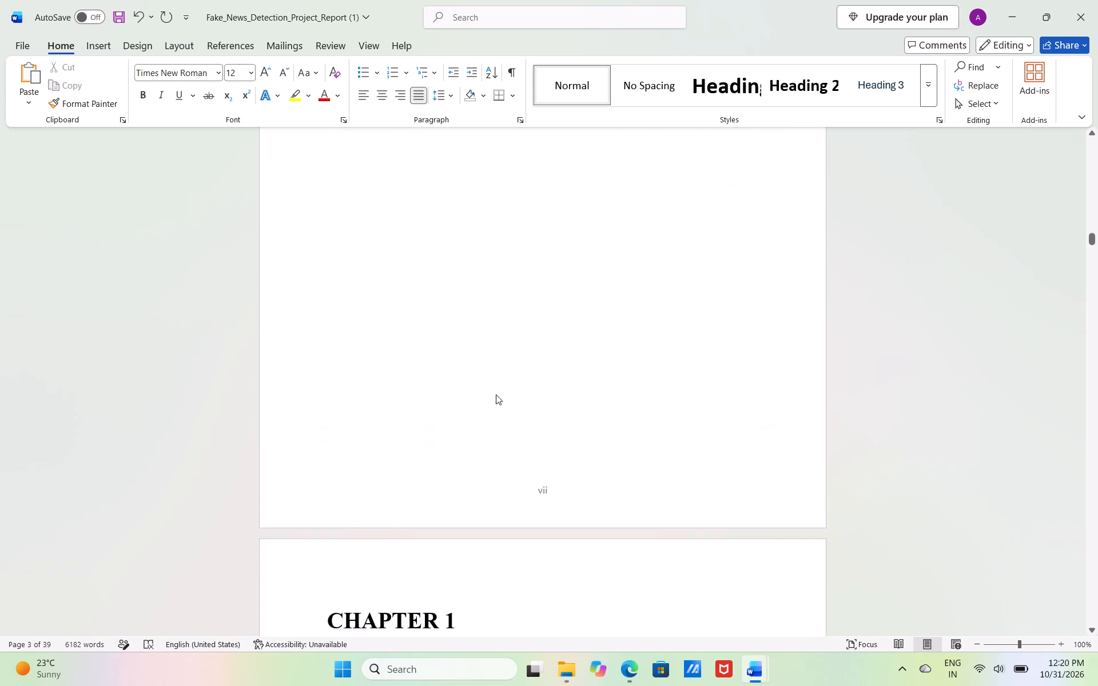
pyautogui.scroll(-13, 496, 394)
pyautogui.scroll(-20, 496, 394)
pyautogui.scroll(-15, 496, 394)
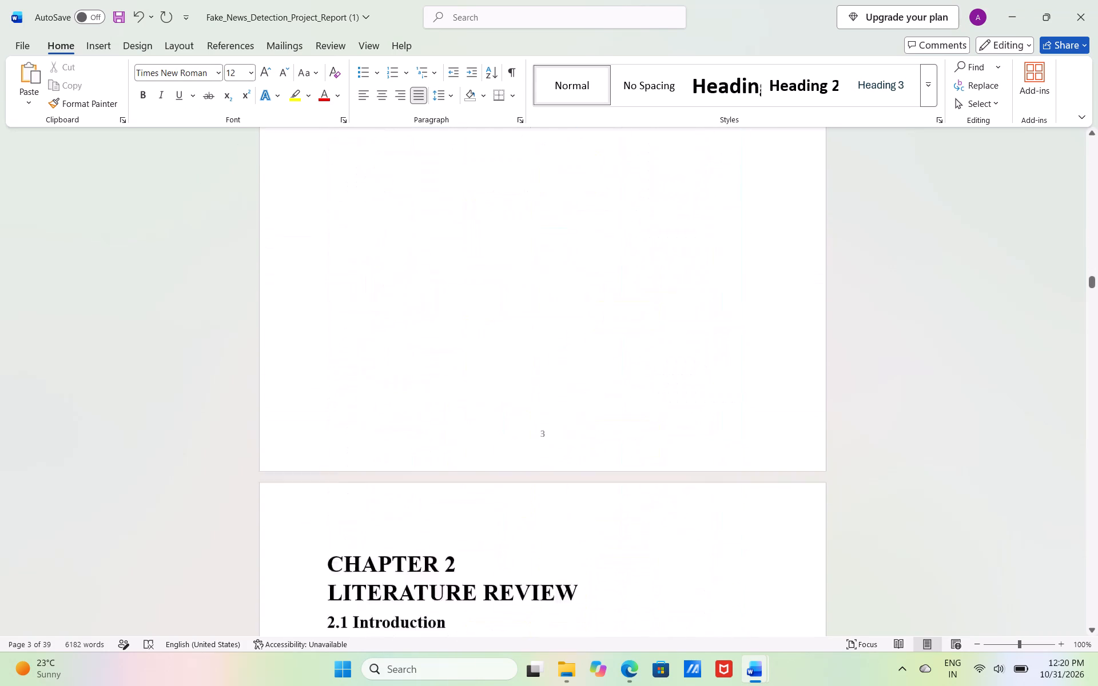
pyautogui.scroll(-20, 496, 394)
pyautogui.scroll(-19, 496, 394)
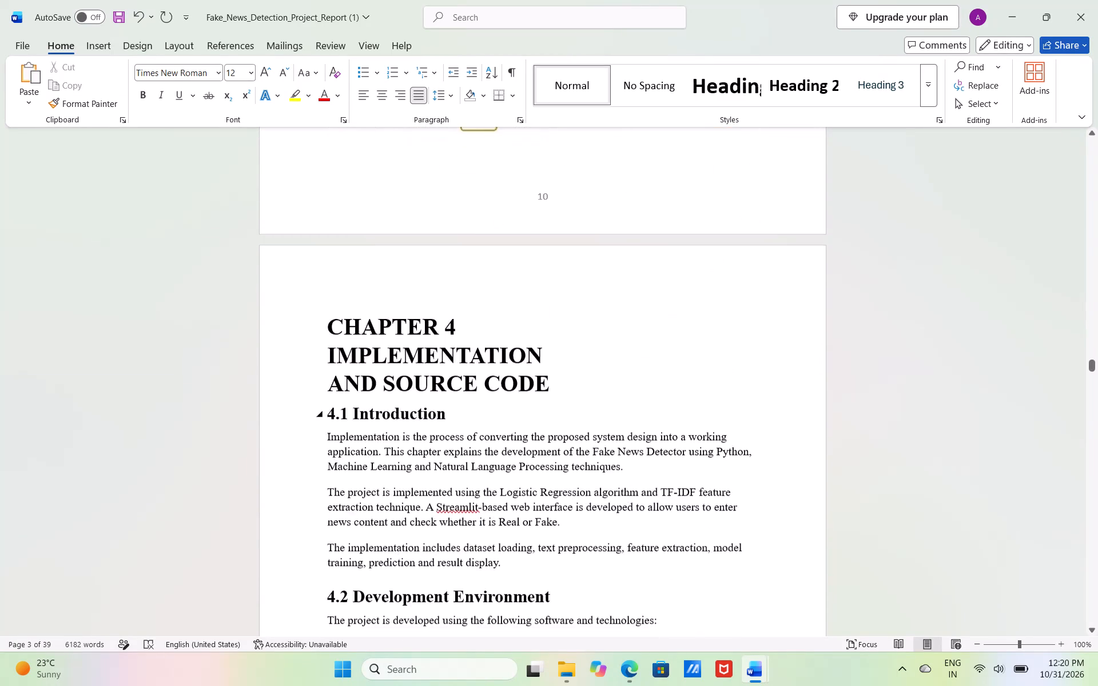
pyautogui.scroll(-4, 496, 394)
pyautogui.scroll(5, 496, 394)
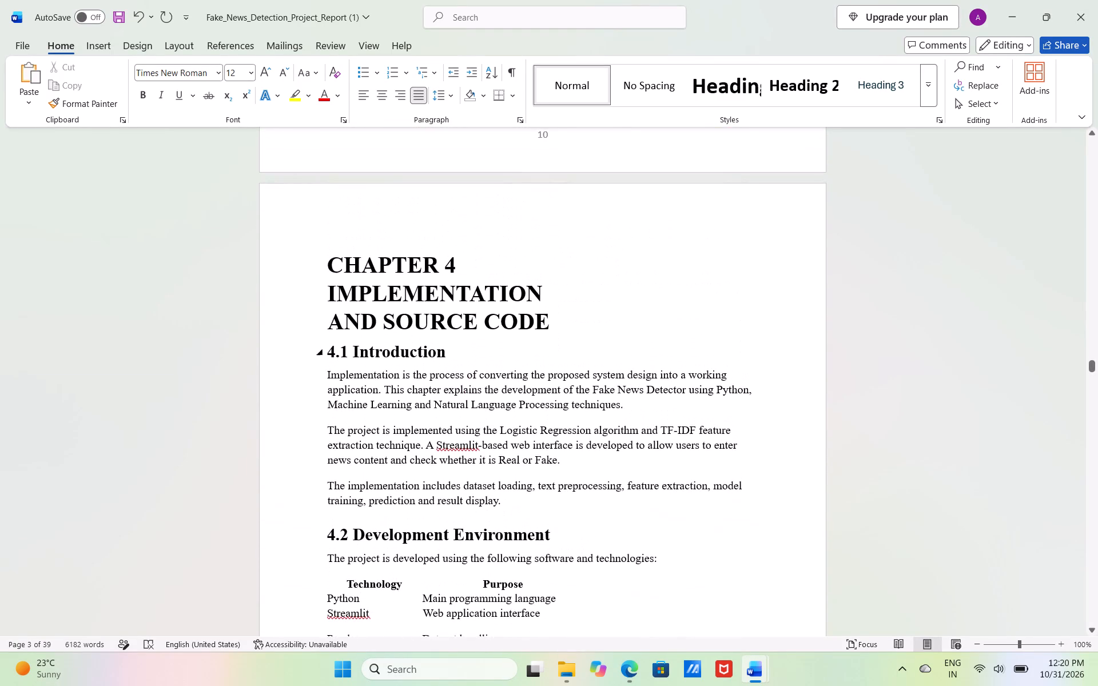
pyautogui.scroll(-19, 583, 389)
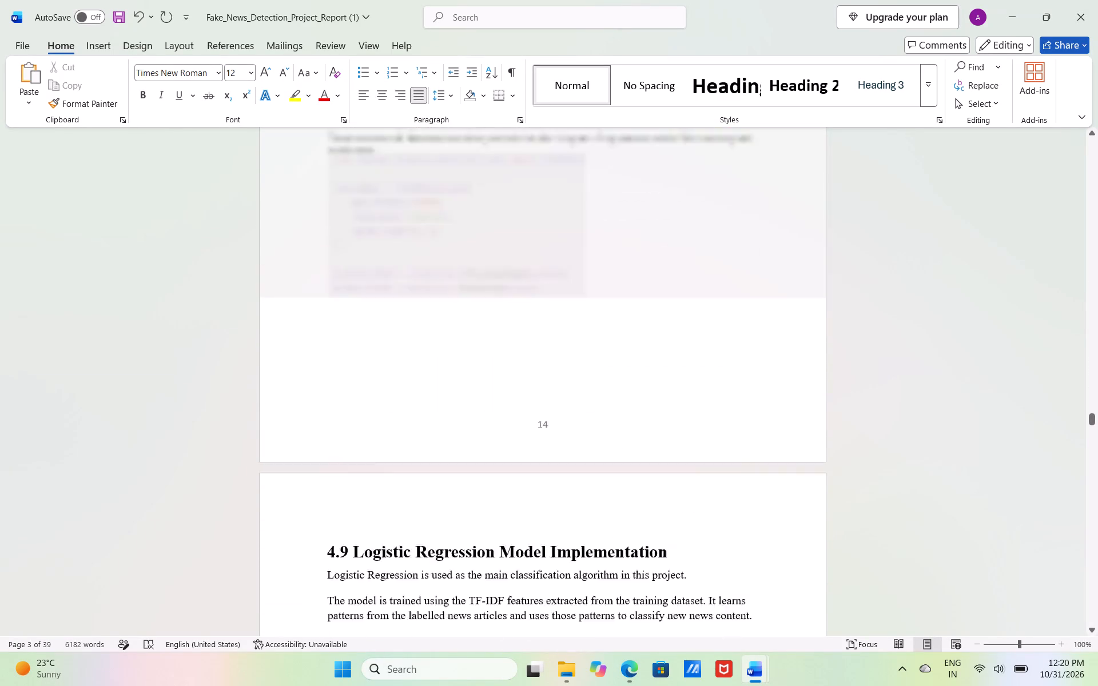
pyautogui.scroll(-8, 583, 389)
pyautogui.scroll(-20, 583, 389)
pyautogui.scroll(-3, 583, 389)
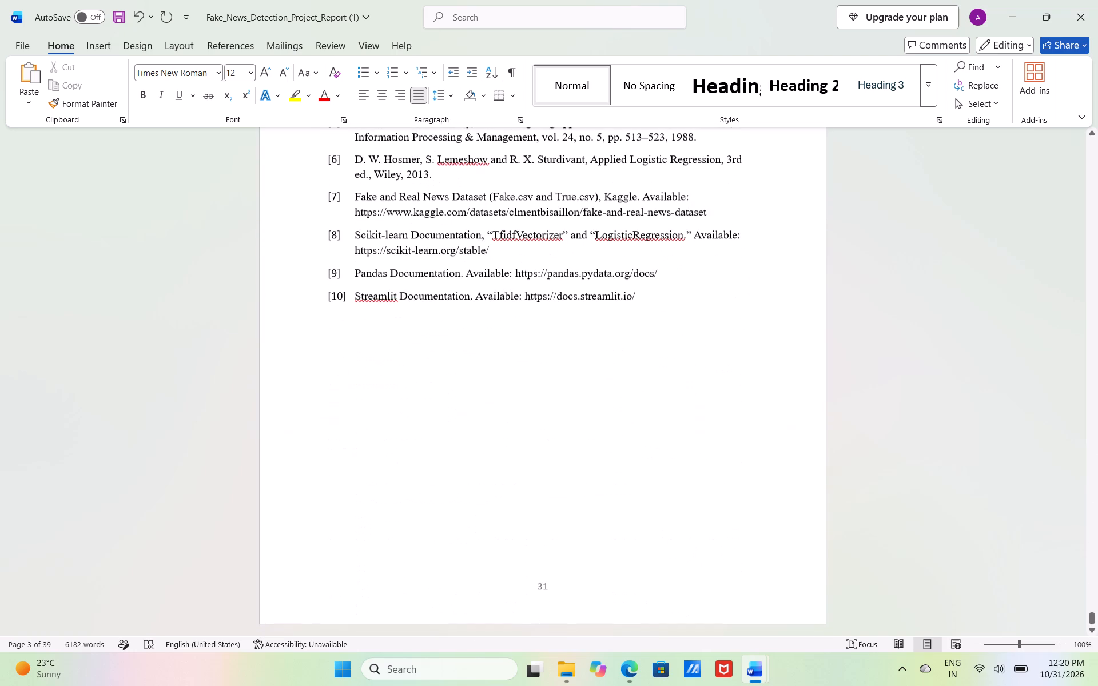
# Save the report in Downloads as the Word document "Fake_News_Detection_Project_Report (1)" and close it.
pyautogui.hotkey('ctrl', 's')
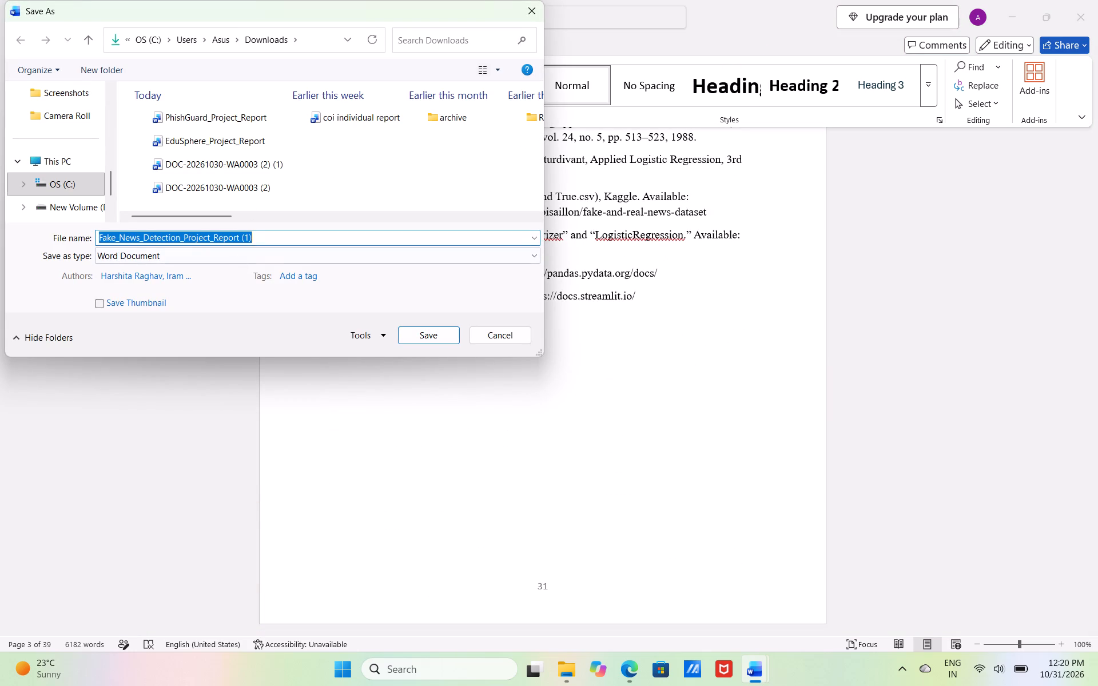
pyautogui.click(413, 329)
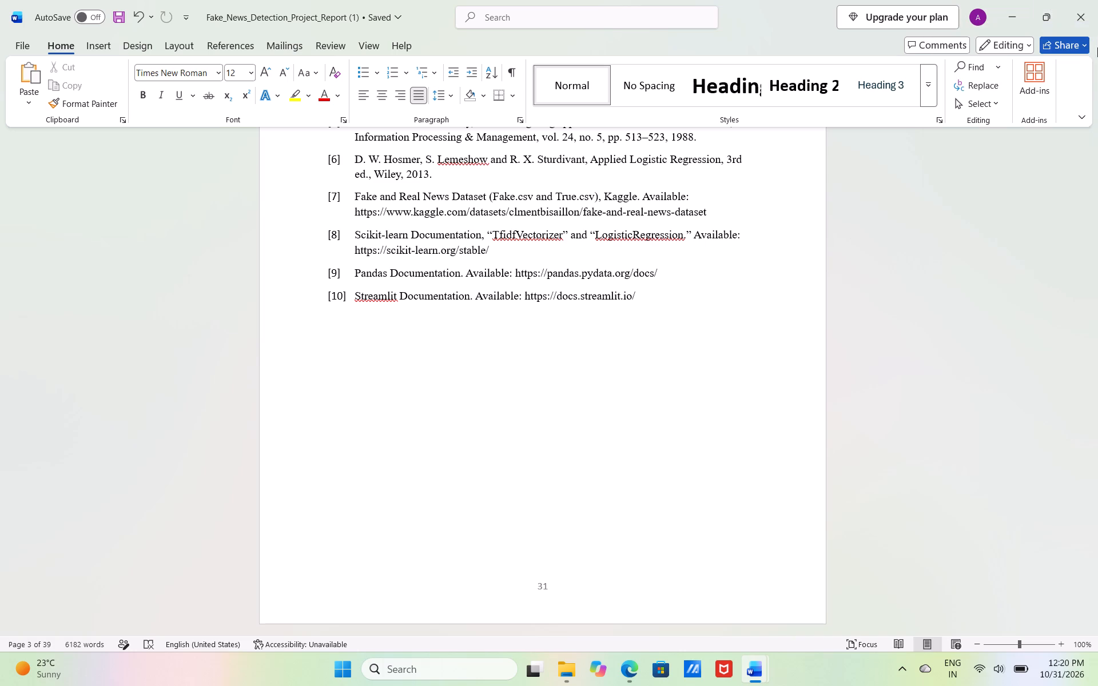
pyautogui.click(1075, 10)
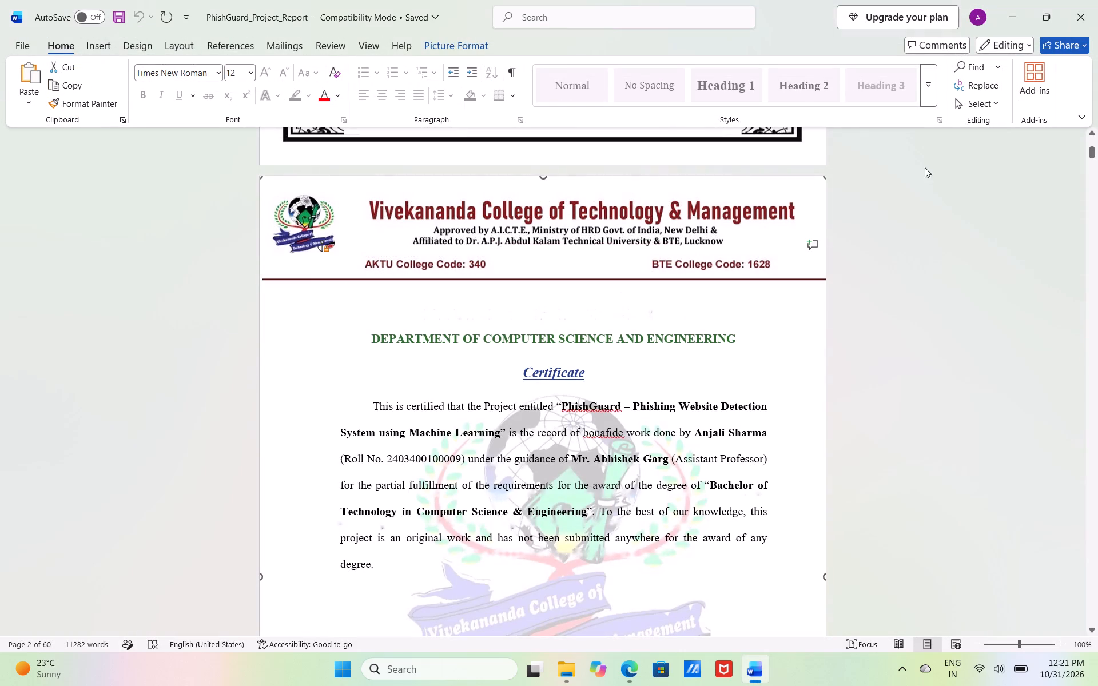
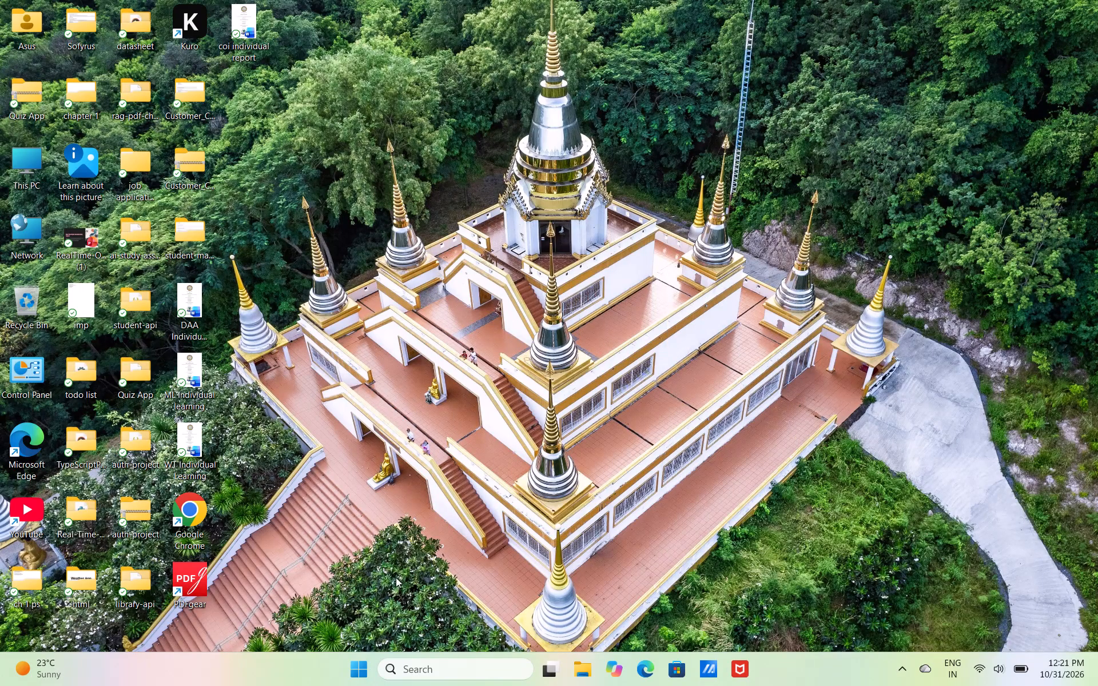
# Open the computer's power options.
pyautogui.click(363, 669)
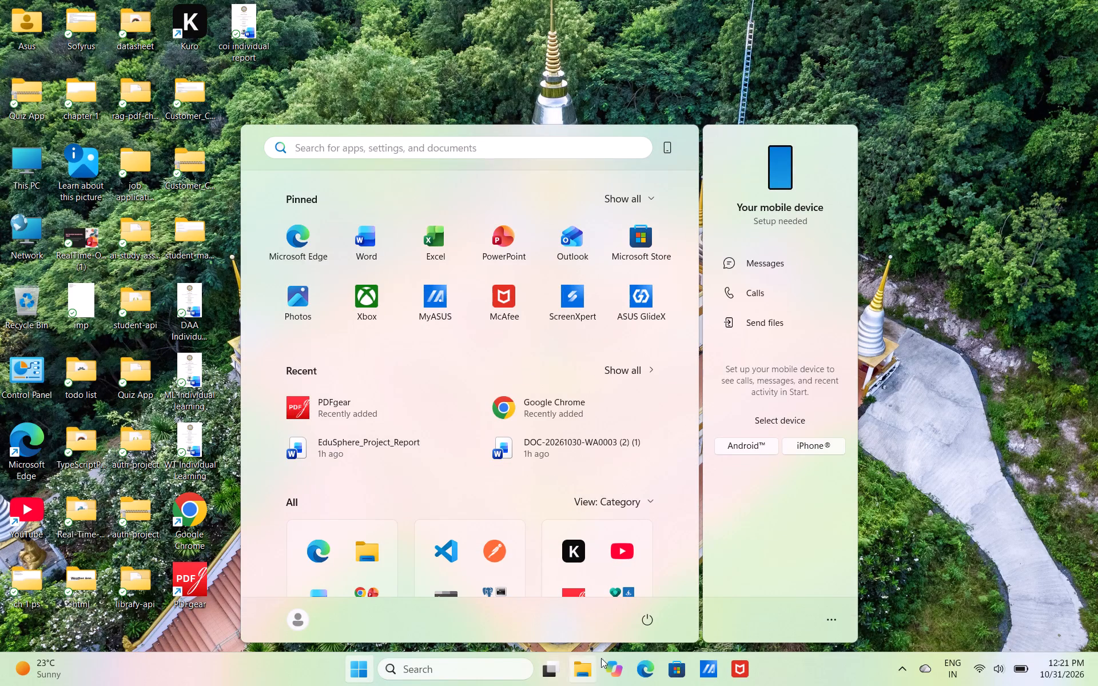
pyautogui.click(651, 619)
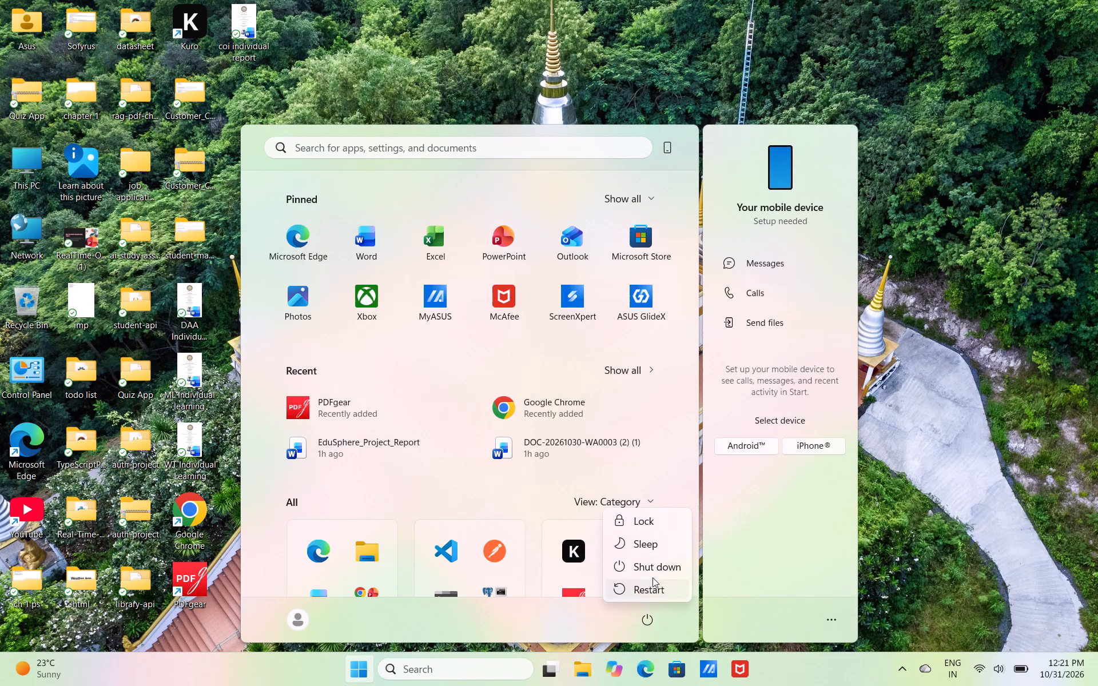